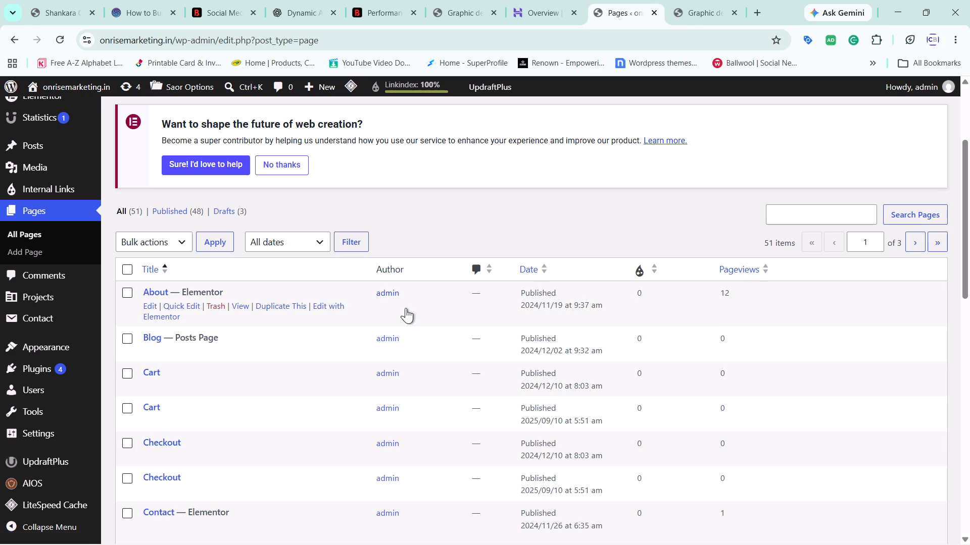
Go to the last page of the WordPress Pages list.
scroll(430, 339, "down", 5)
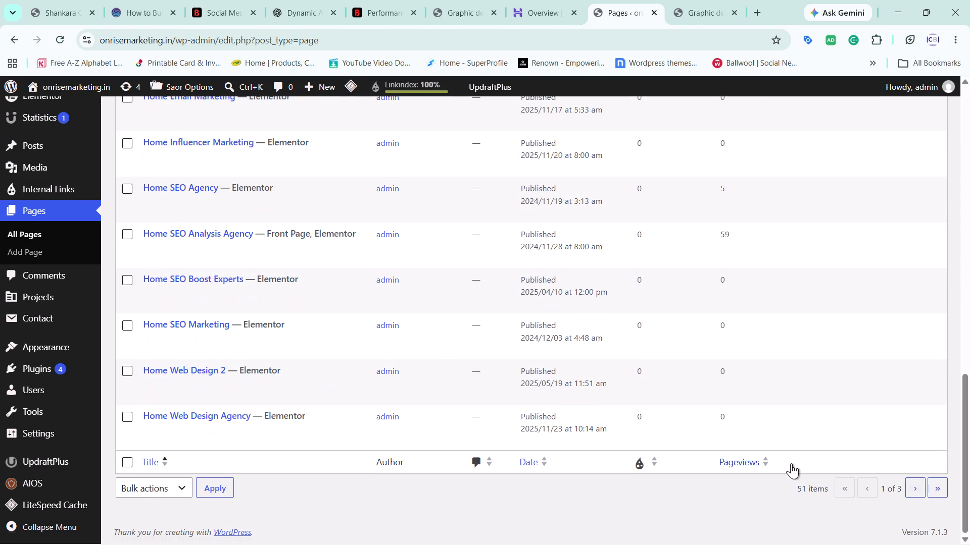
left_click(935, 482)
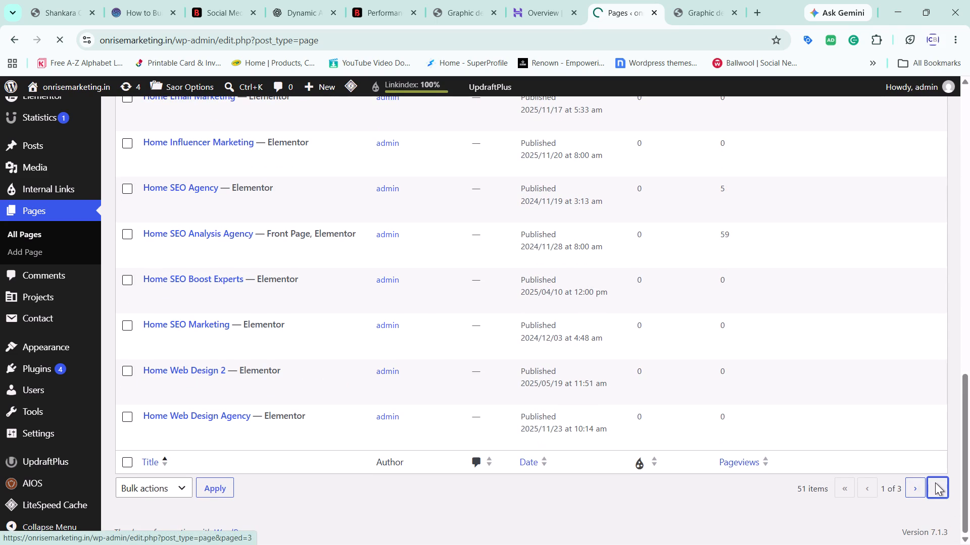
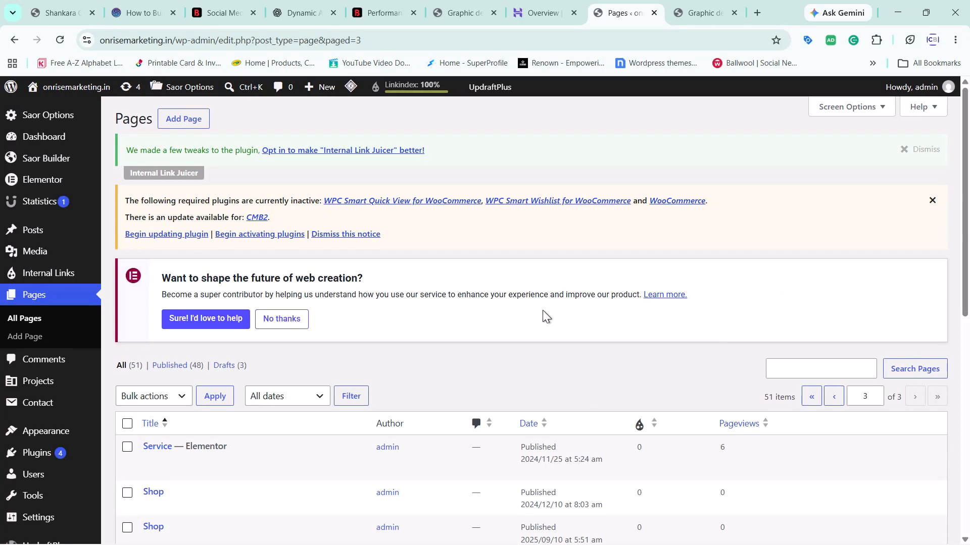
Duplicate the published Social media marketing page as a draft.
scroll(543, 310, "down", 5)
scroll(543, 310, "up", 2)
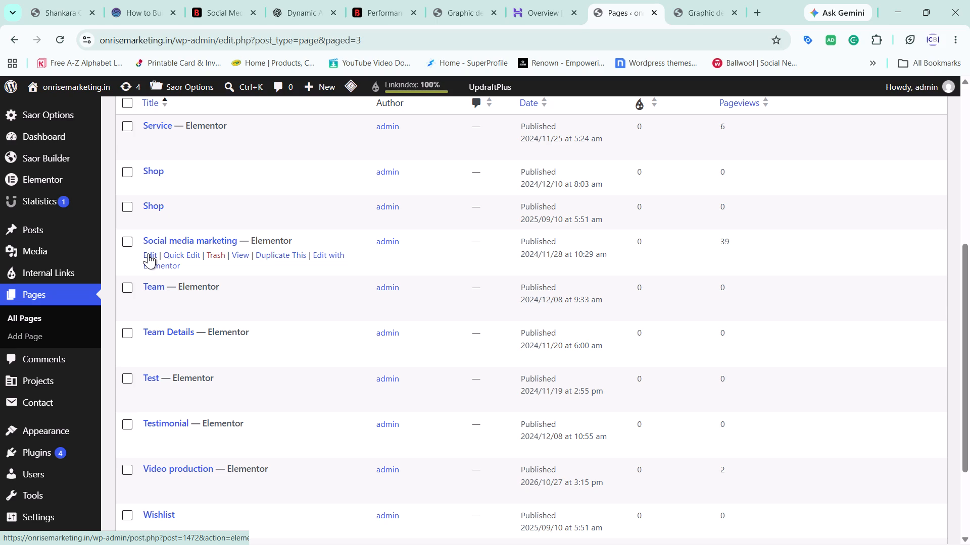
left_click(274, 258)
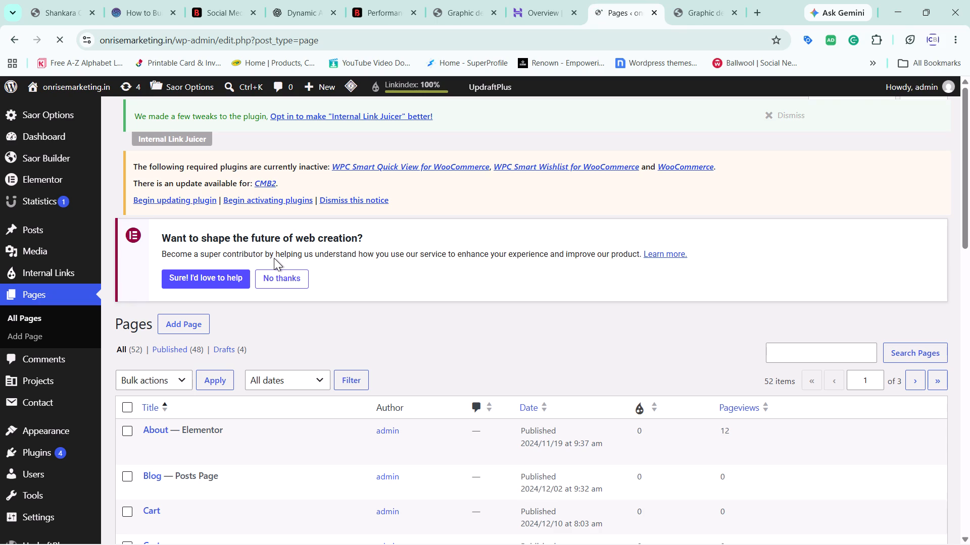
Go to the last page of the Pages list and open the draft Social media marketing page for editing.
scroll(274, 258, "down", 10)
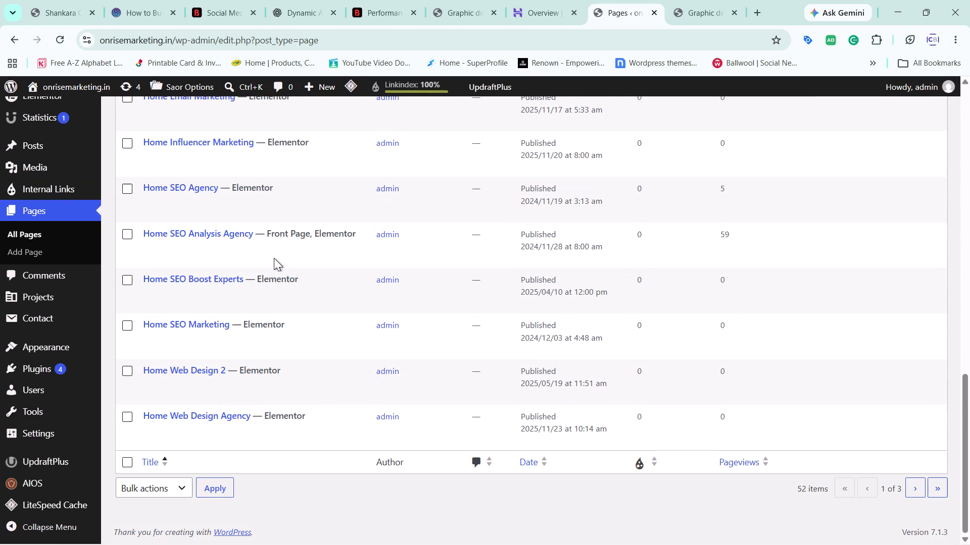
left_click(933, 489)
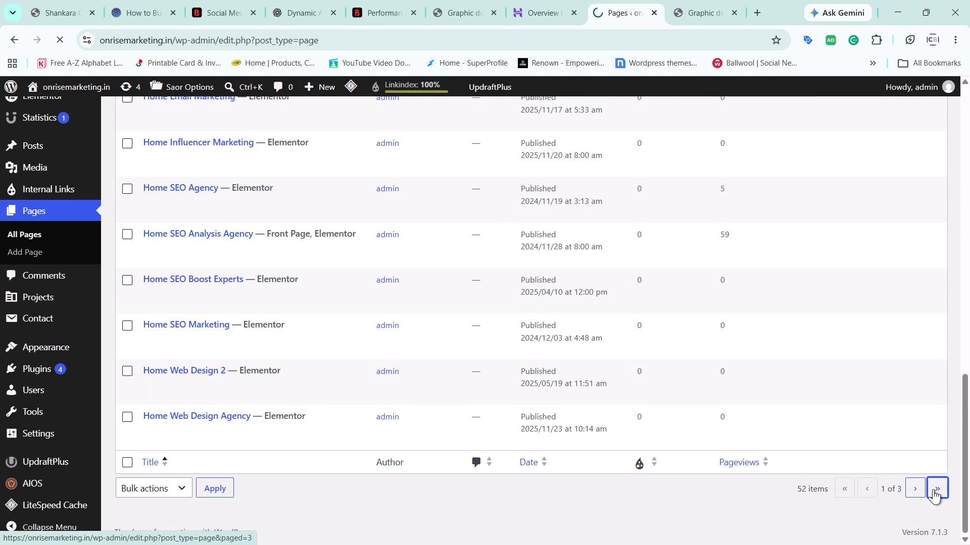
scroll(737, 395, "down", 3)
scroll(737, 395, "left", 1)
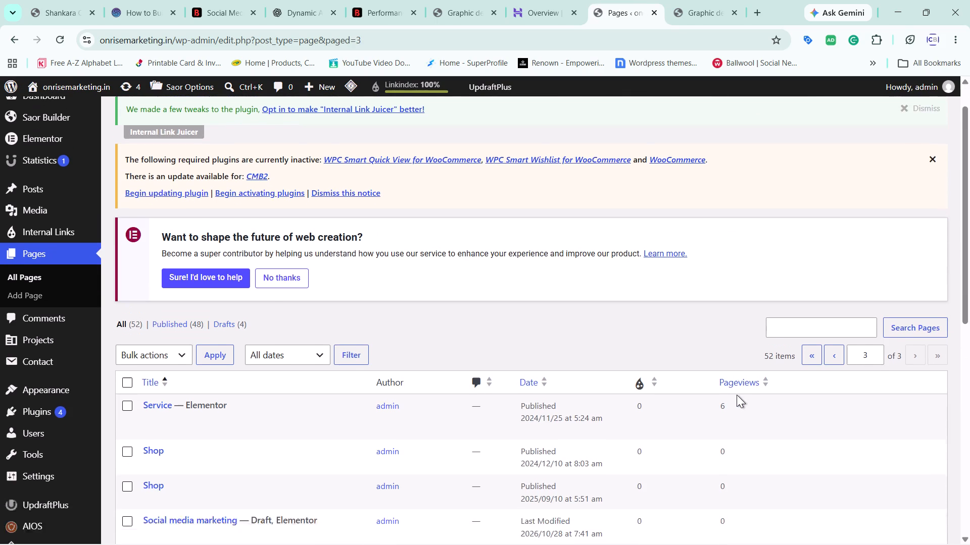
scroll(737, 395, "left", 1)
scroll(737, 395, "down", 2)
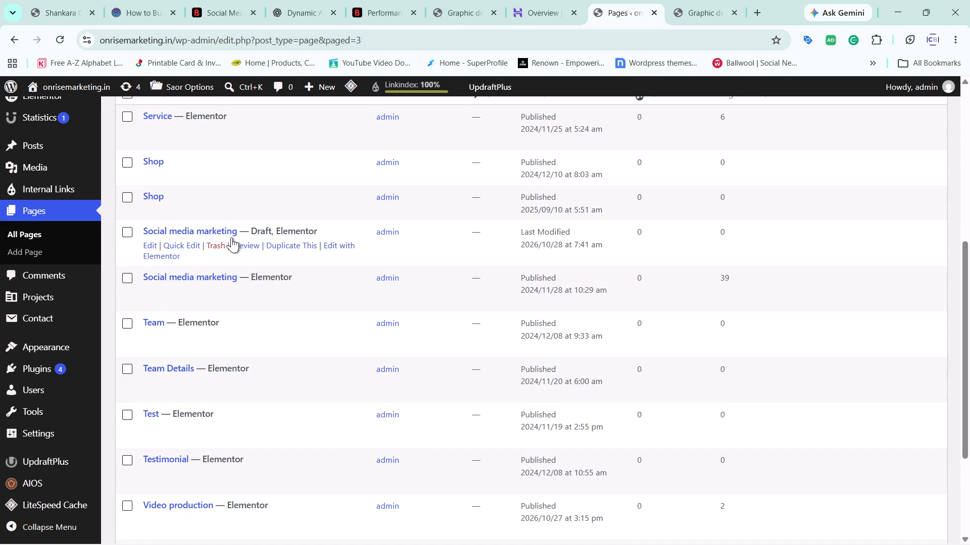
left_click(149, 246)
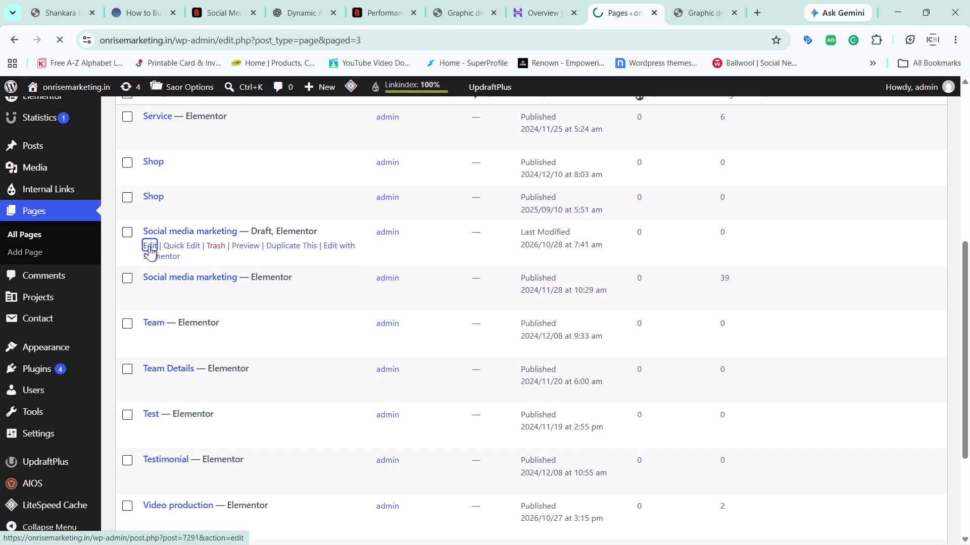
Look over the live graphic designing page of the onrisemarketing.in site.
left_click(709, 0)
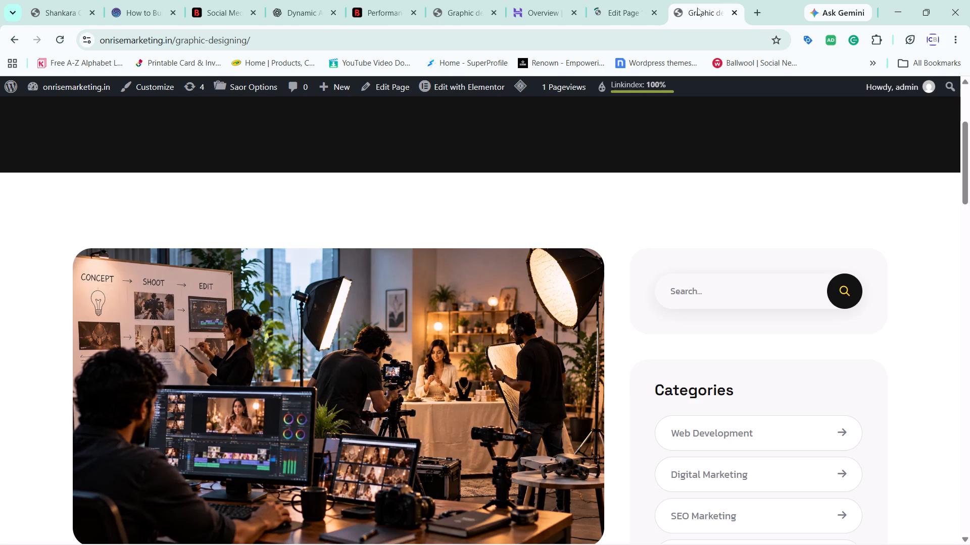
scroll(391, 251, "down", 1)
scroll(391, 251, "up", 3)
On The Bengaluru Marketing Company site, open the Services page and copy the "Performance marketing" section heading.
left_click(354, 0)
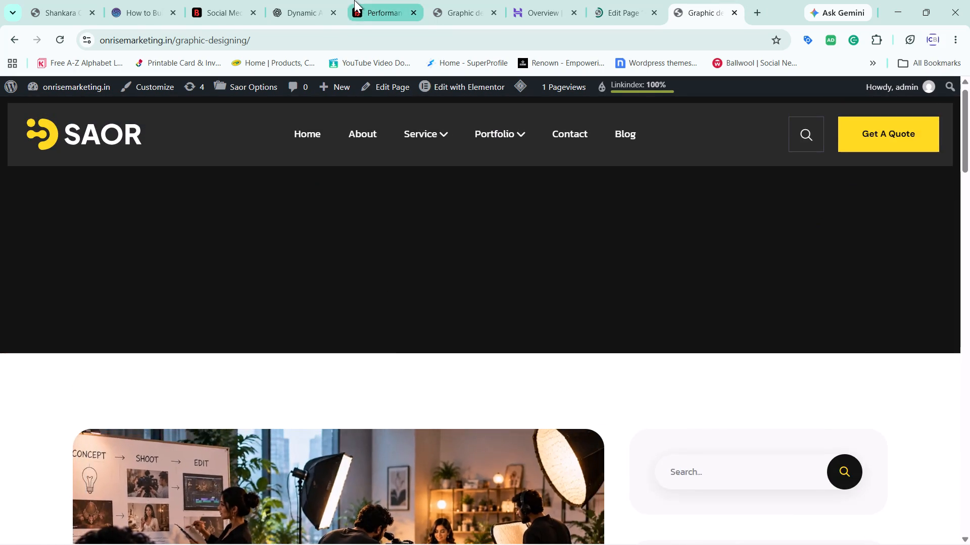
scroll(265, 229, "up", 4)
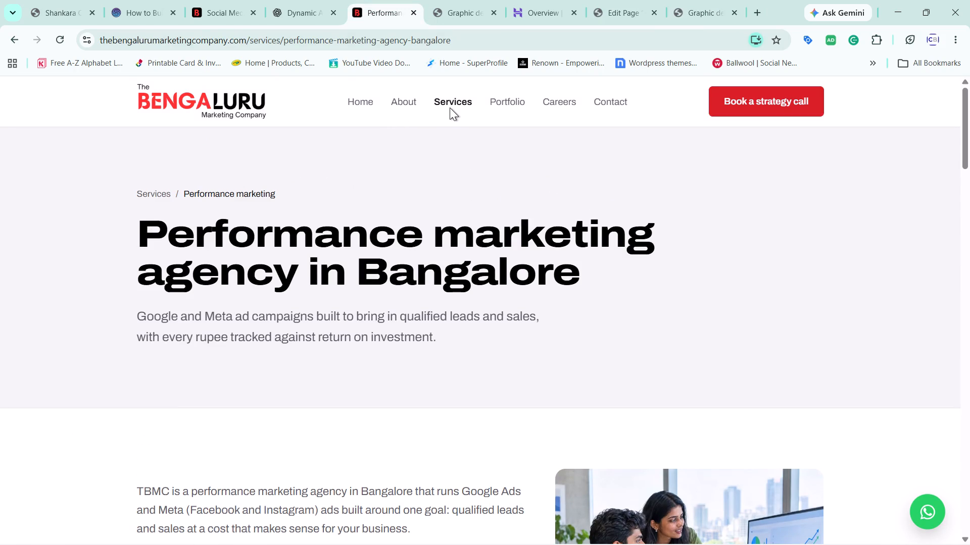
scroll(447, 249, "down", 5)
scroll(447, 249, "up", 1)
left_click(449, 104)
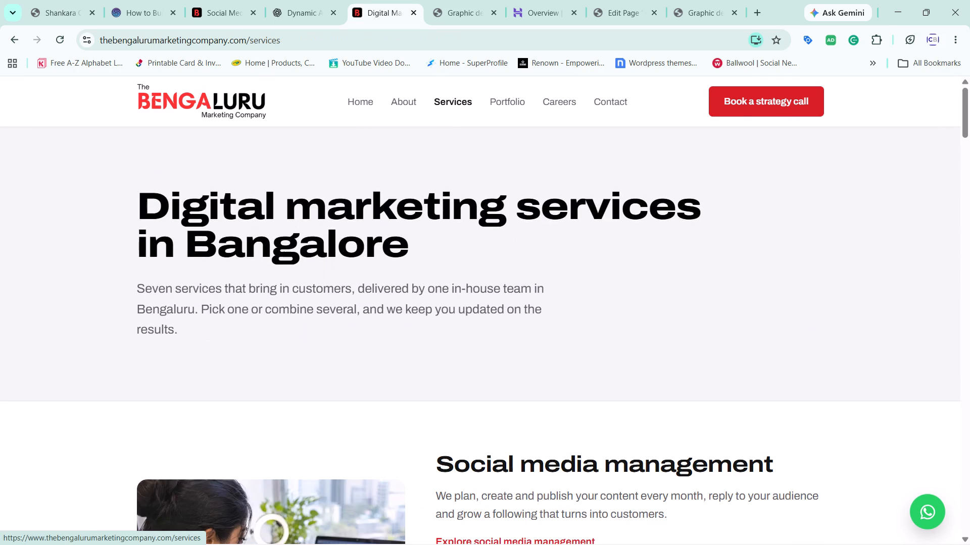
scroll(407, 217, "down", 2)
scroll(407, 217, "up", 5)
scroll(407, 217, "down", 5)
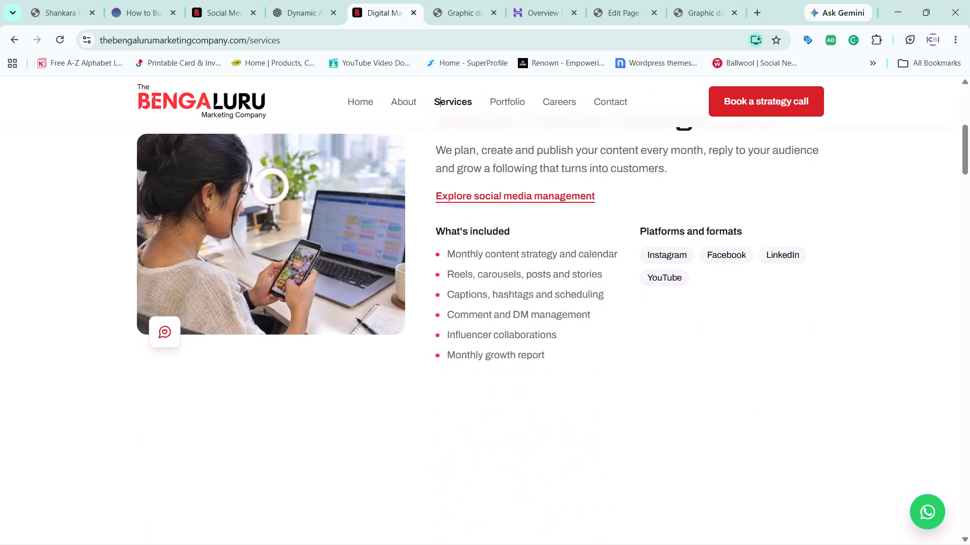
scroll(407, 217, "down", 4)
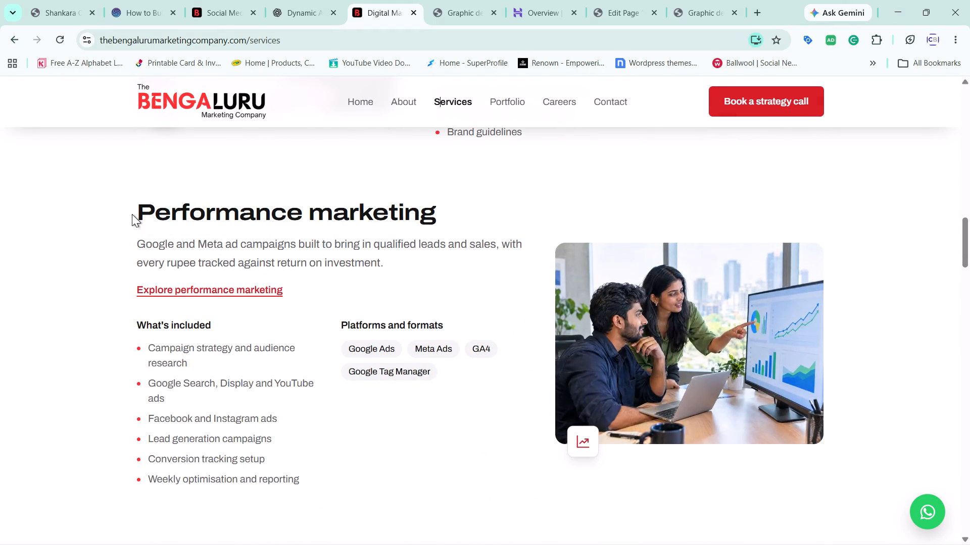
left_click_drag(132, 214, 447, 221)
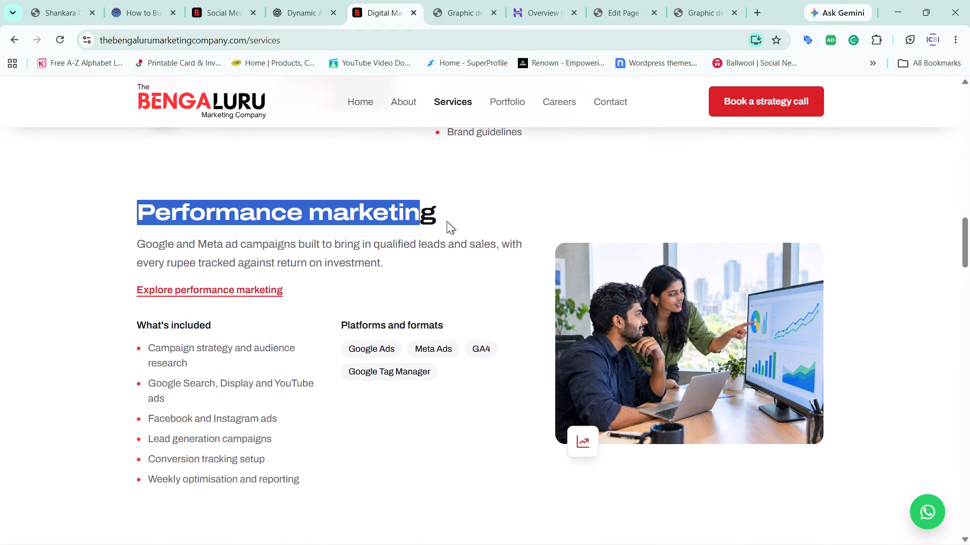
key("ctrl+c")
scroll(447, 221, "up", 2)
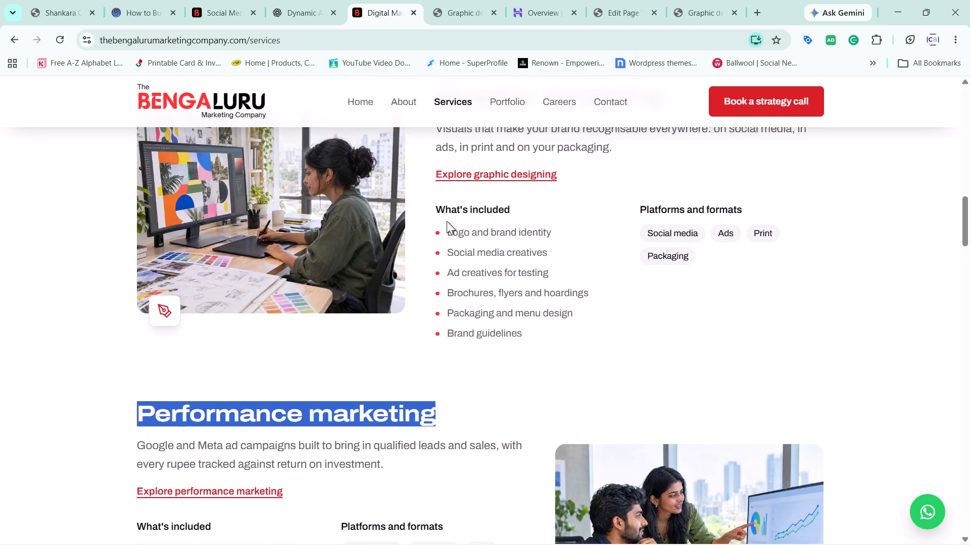
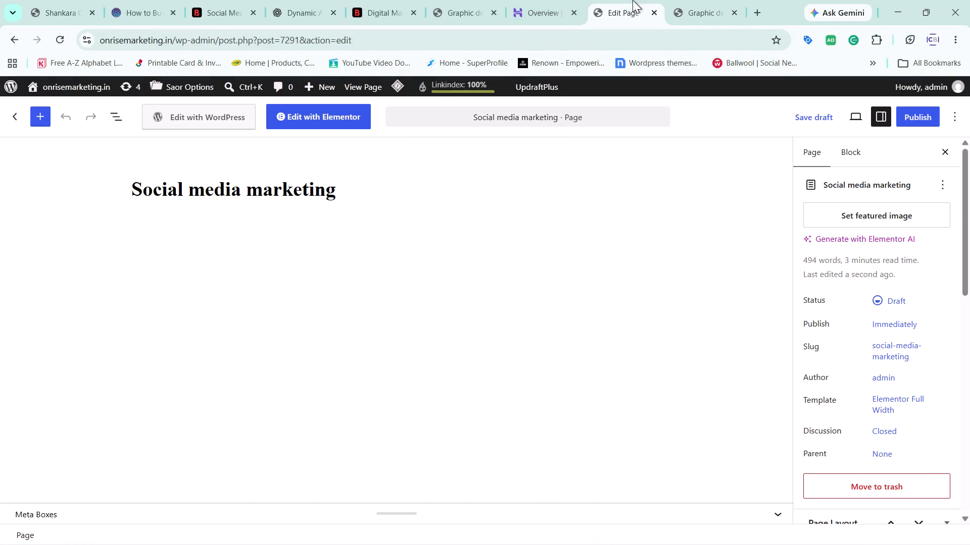
Retitle the draft Social media marketing page as "Performance marketing" and publish it.
triple_click(337, 192)
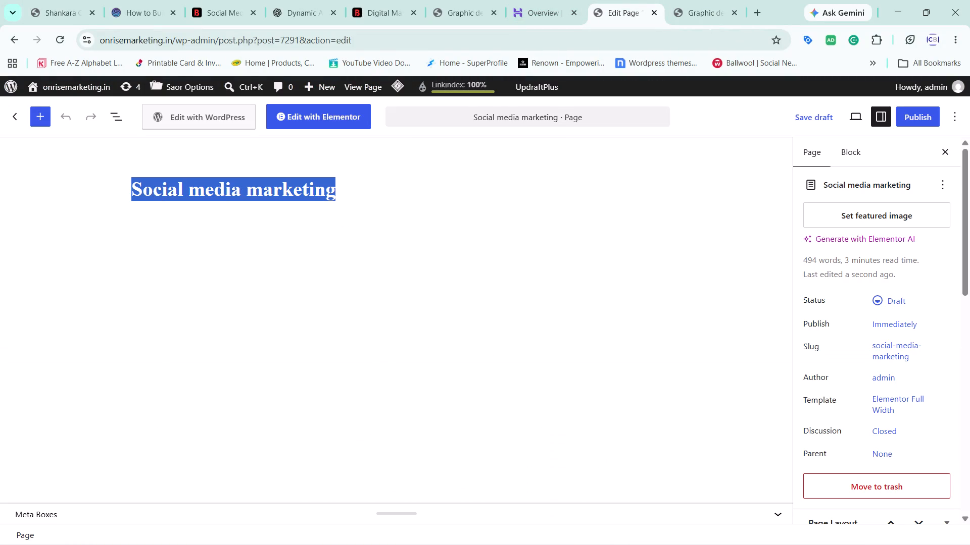
key("ctrl+v")
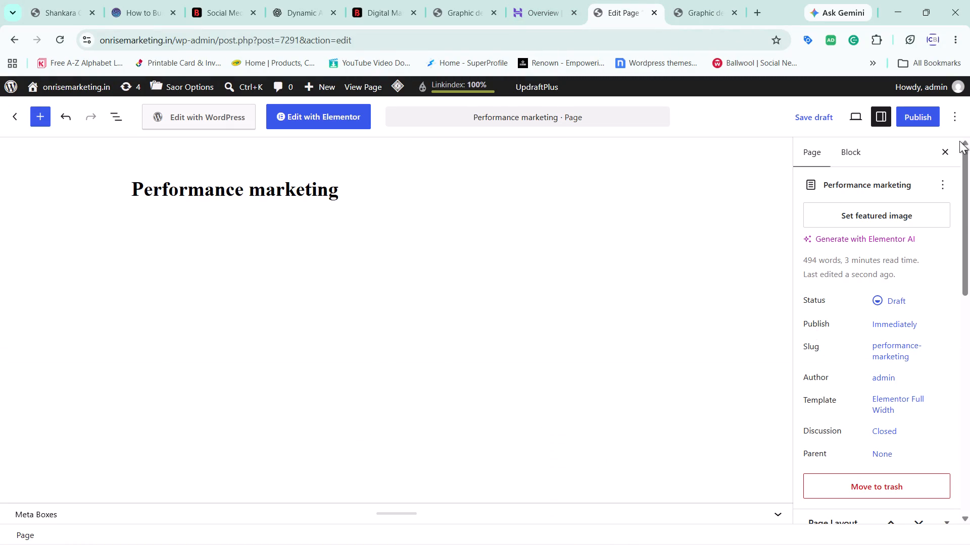
left_click(929, 113)
left_click(929, 113)
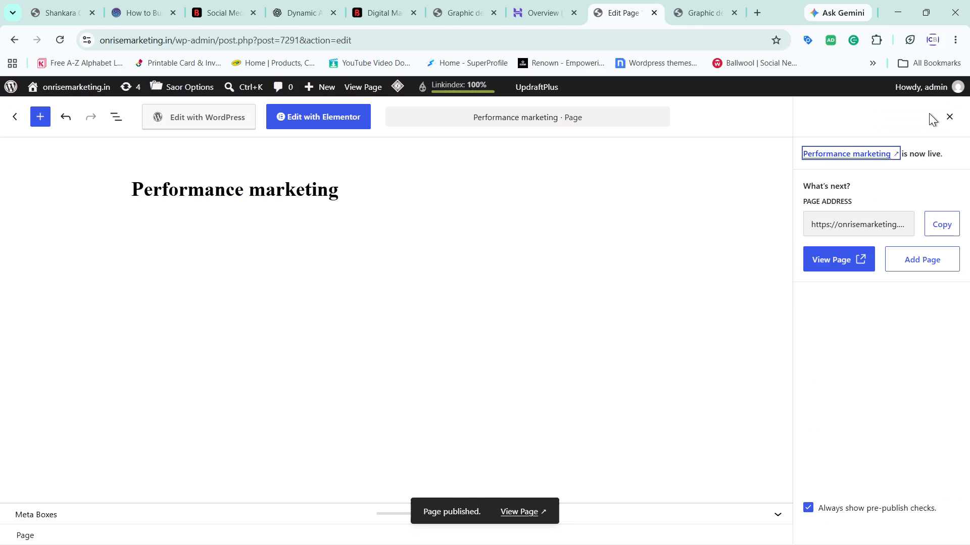
Open the Performance marketing page for editing in Elementor.
left_click(299, 118)
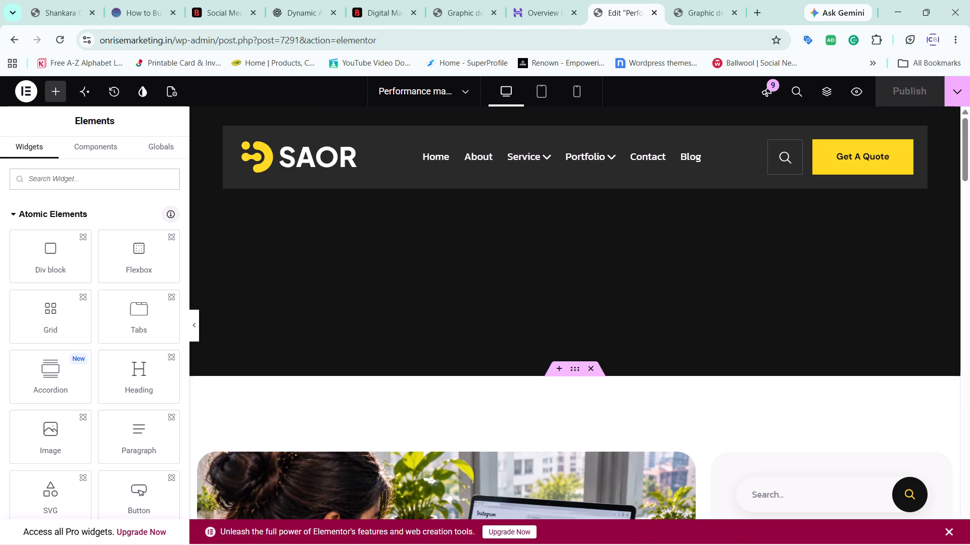
Disconnect the JBL Tune Buds 2 from the computer's Bluetooth in the Windows quick settings.
left_click(866, 543)
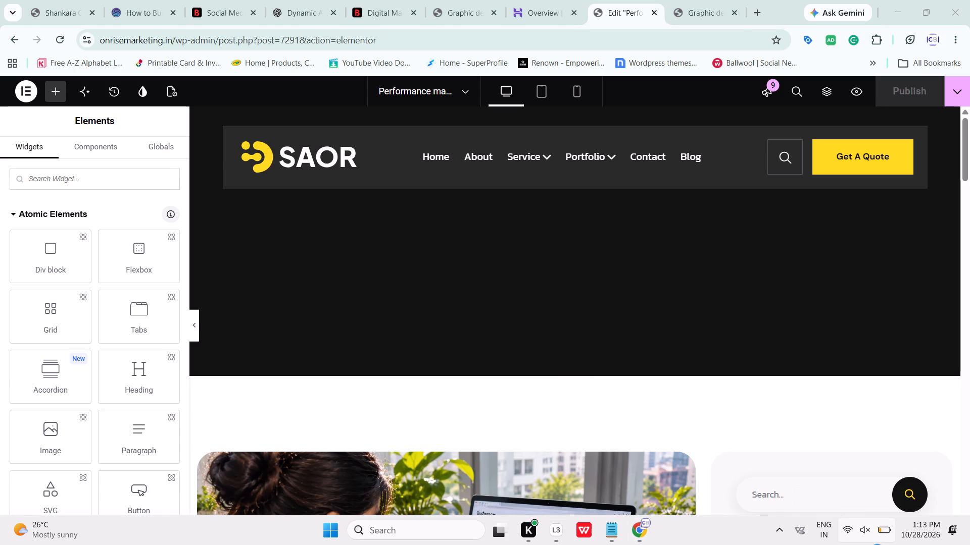
left_click(863, 294)
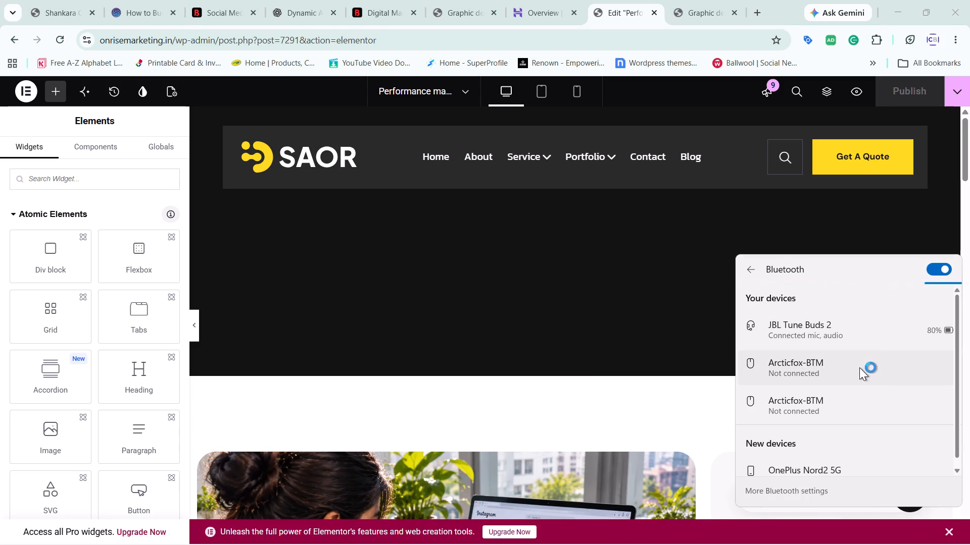
left_click(853, 324)
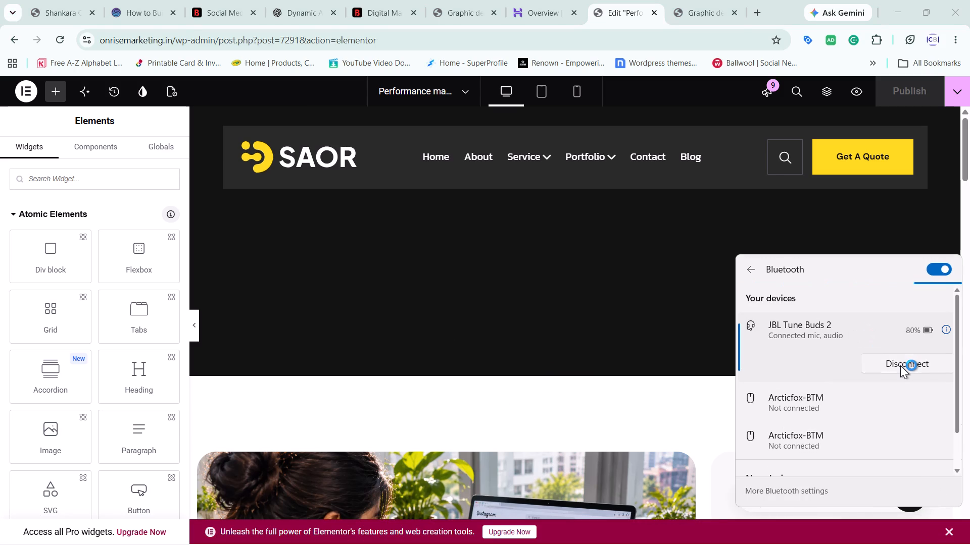
left_click(900, 359)
left_click(858, 232)
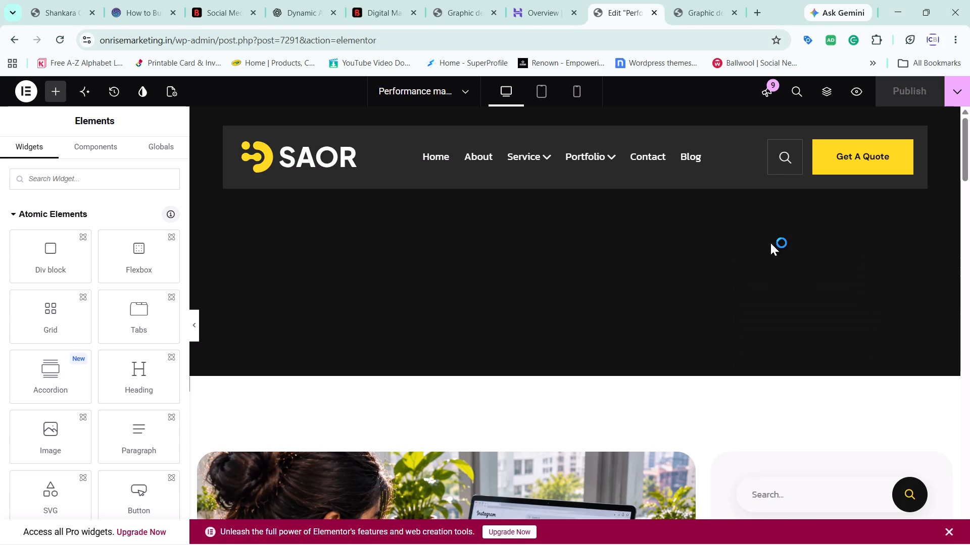
Find the "Onrise Social media marketing agency in Bangalore" heading and intro text below the main image.
scroll(439, 287, "down", 4)
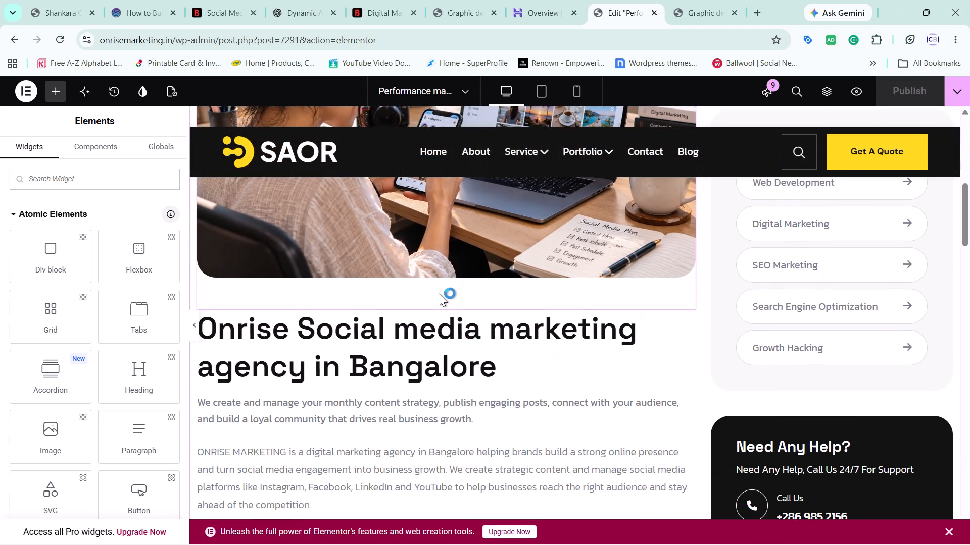
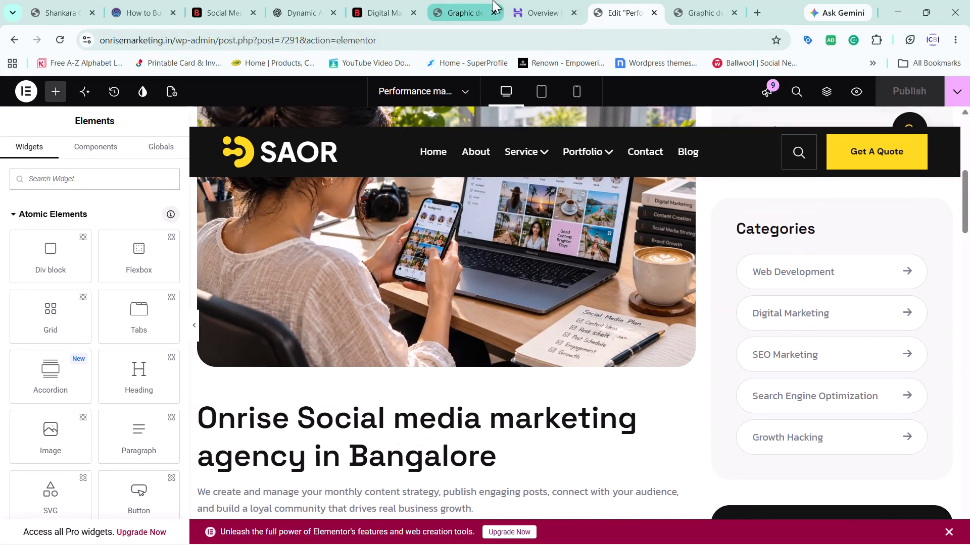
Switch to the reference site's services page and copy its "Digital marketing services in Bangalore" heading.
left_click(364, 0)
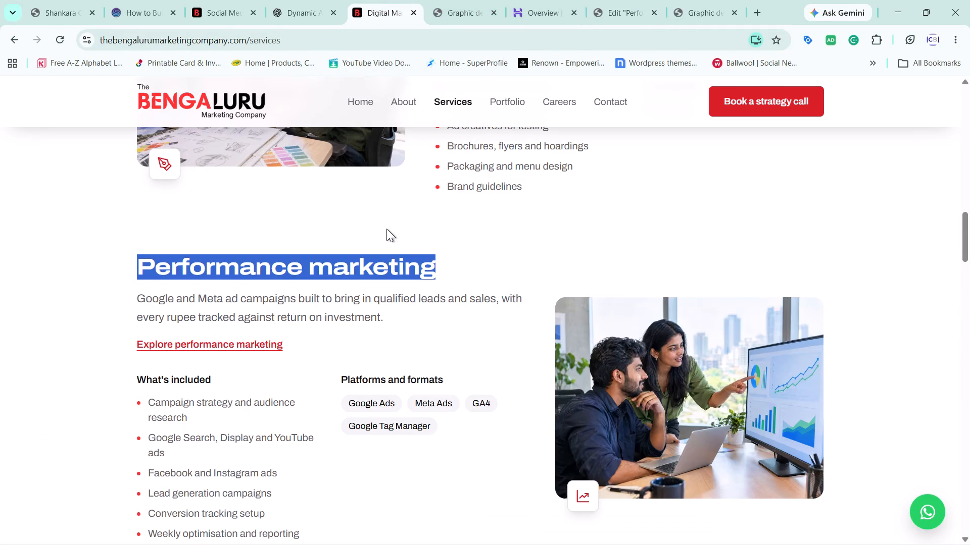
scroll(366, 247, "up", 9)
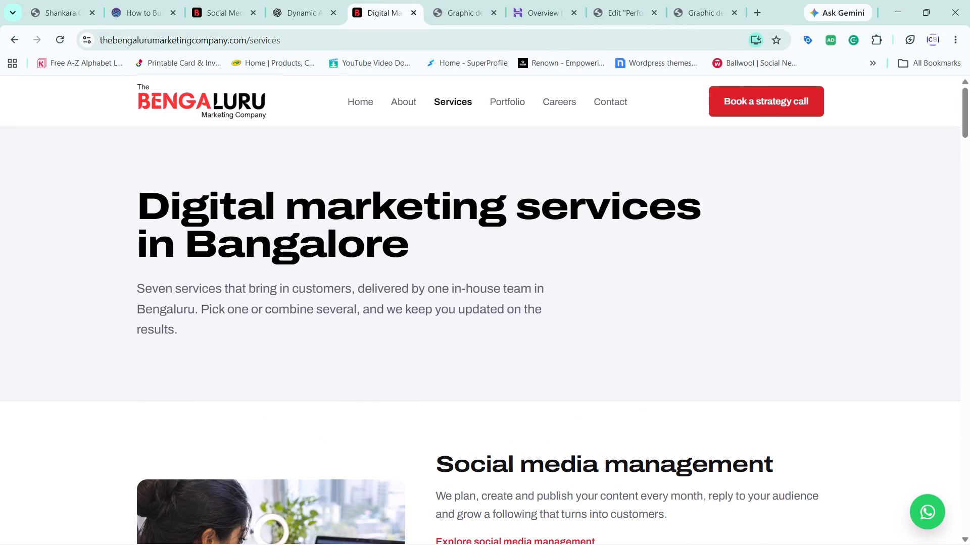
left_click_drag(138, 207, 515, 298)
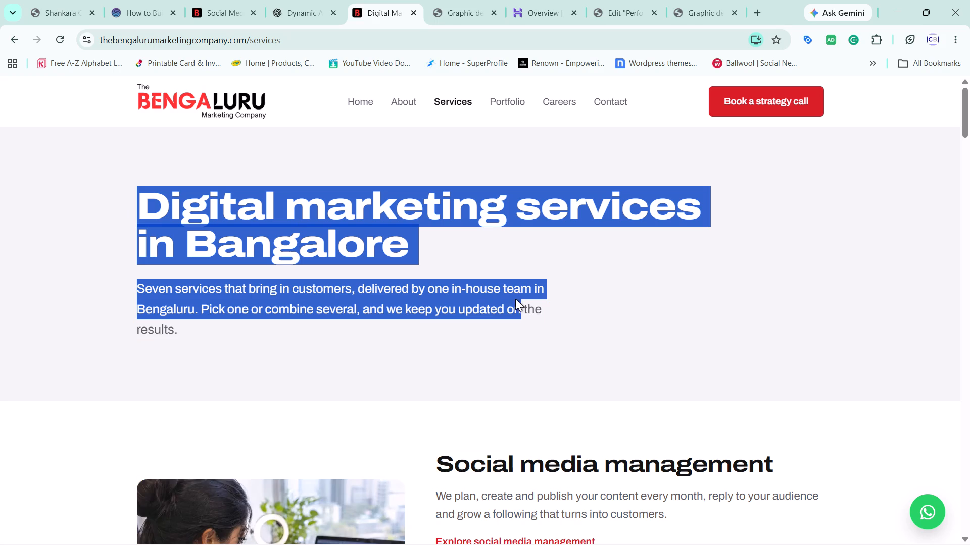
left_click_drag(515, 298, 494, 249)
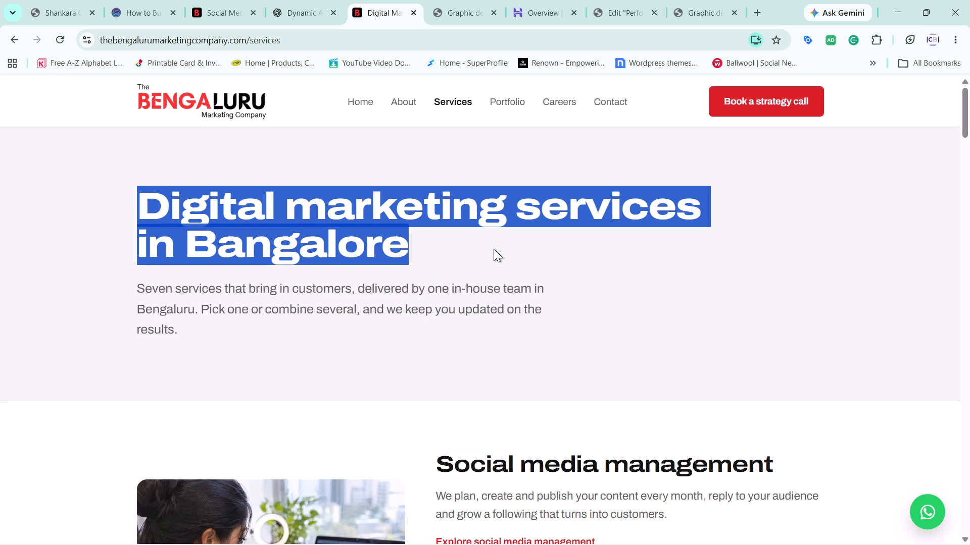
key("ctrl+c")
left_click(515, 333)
Find the Performance marketing section on the reference services page and open its detailed service page.
scroll(515, 333, "down", 2)
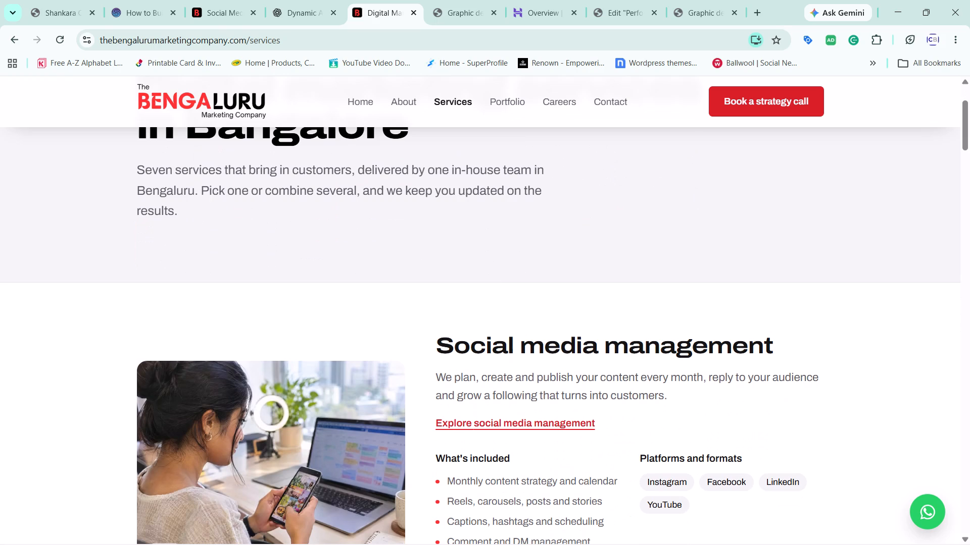
scroll(515, 333, "up", 2)
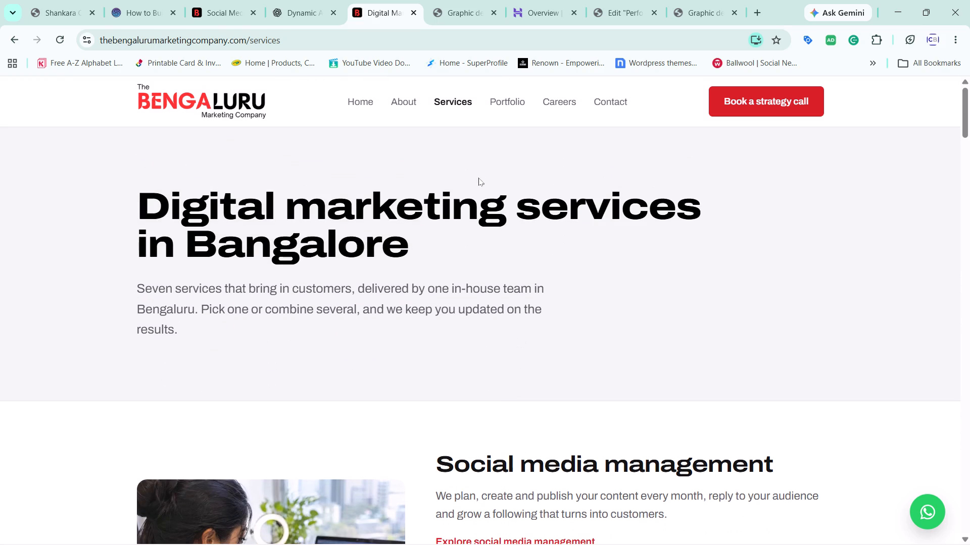
scroll(476, 250, "left", 3)
scroll(476, 250, "down", 2)
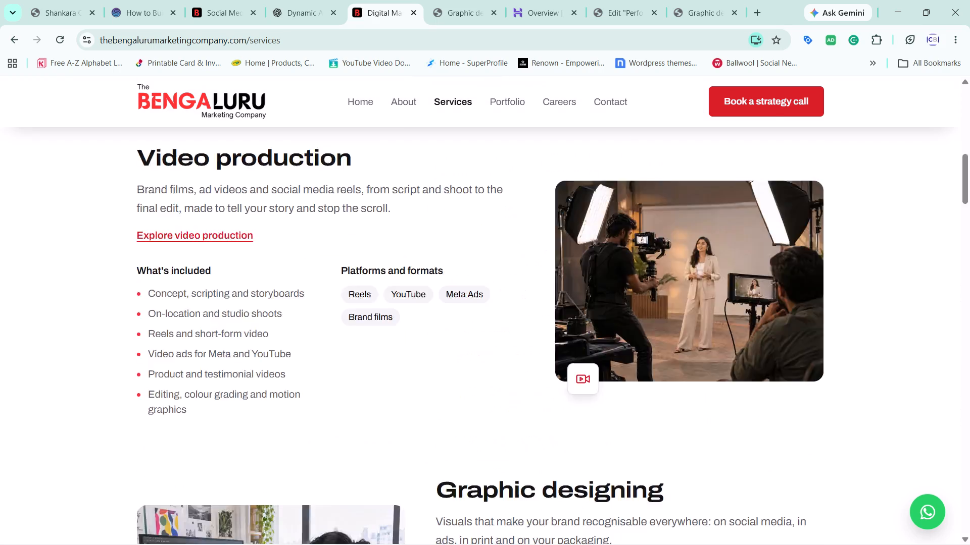
scroll(476, 250, "down", 2)
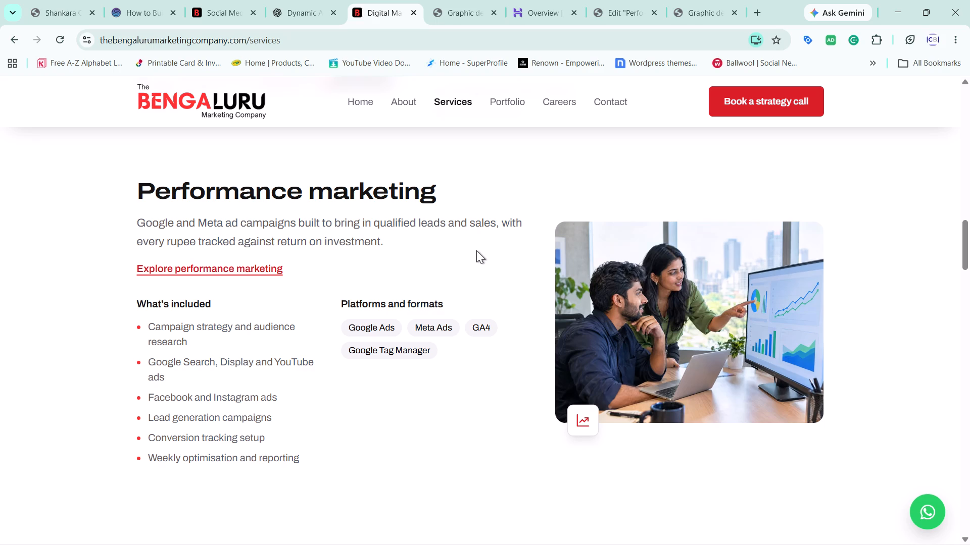
left_click(228, 274)
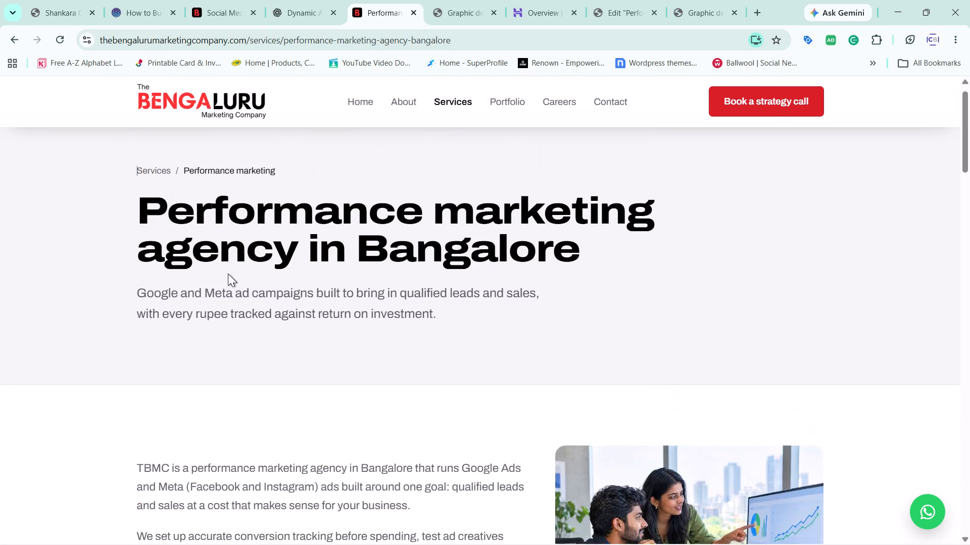
Replace the "Onrise Social media marketing agency in Bangalore" heading in Elementor with "Performance marketing agency in Bangalore" copied from the reference page.
left_click_drag(141, 227, 629, 262)
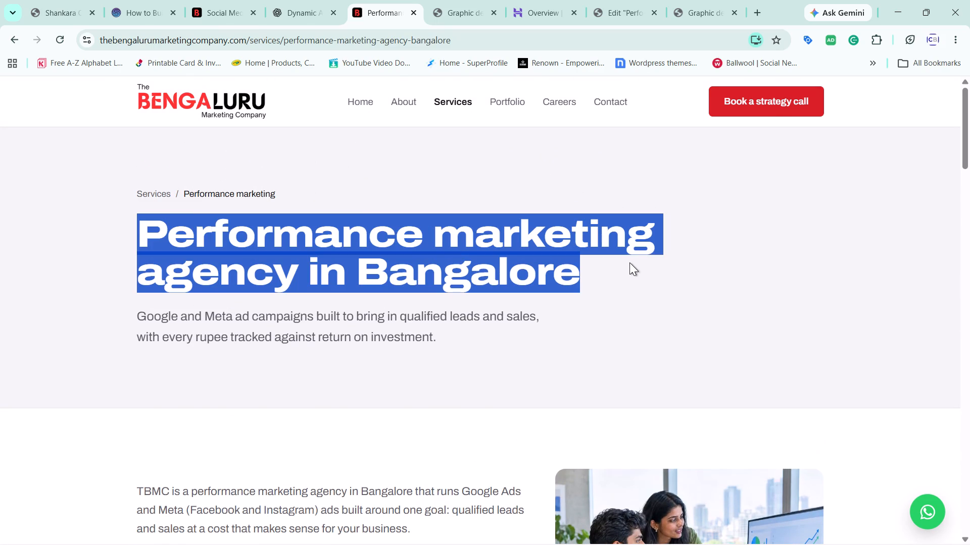
left_click_drag(629, 262, 630, 263)
key("ctrl+c")
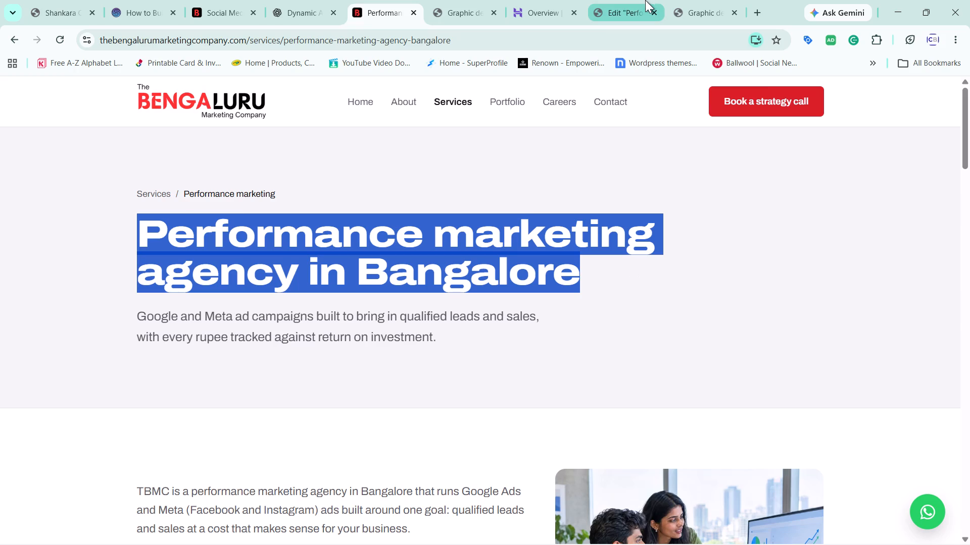
left_click(652, 0)
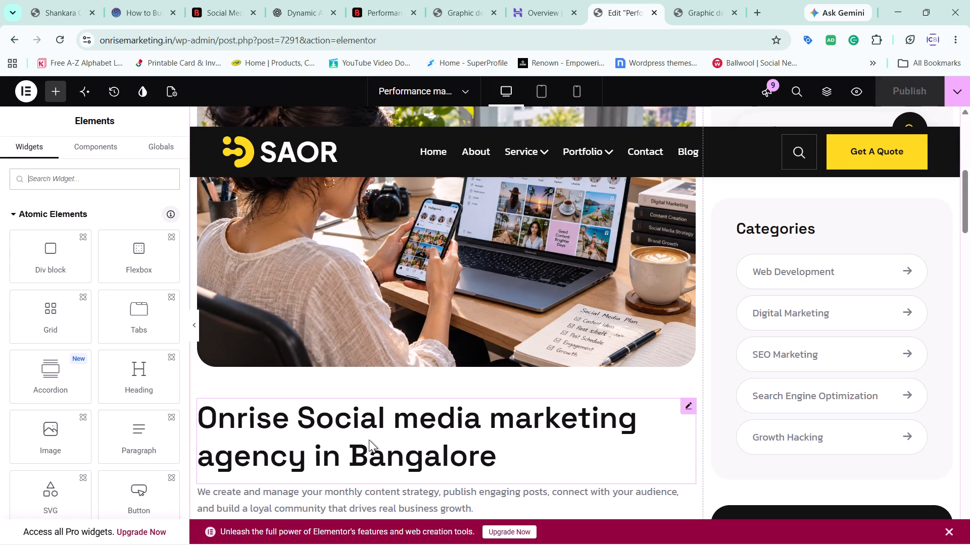
left_click(369, 440)
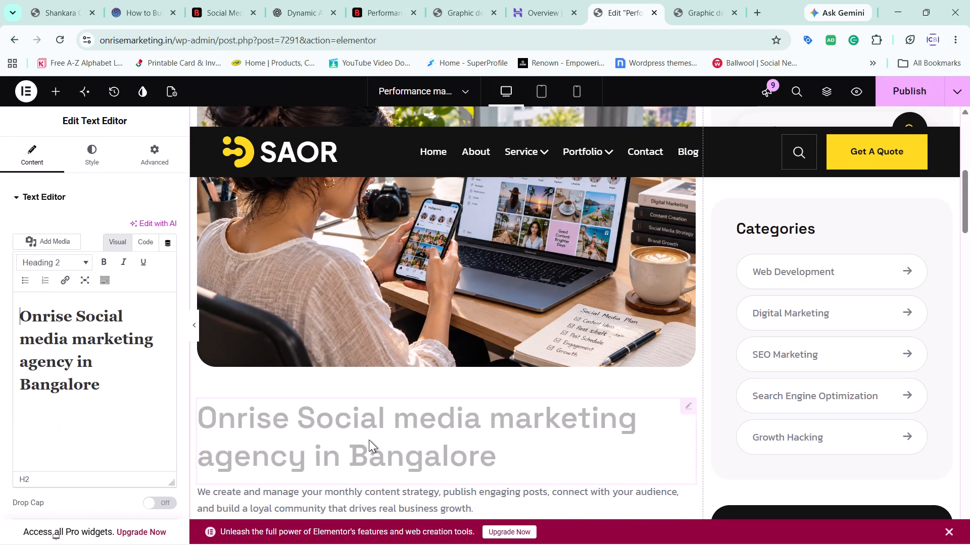
scroll(369, 440, "up", 5)
scroll(369, 440, "down", 4)
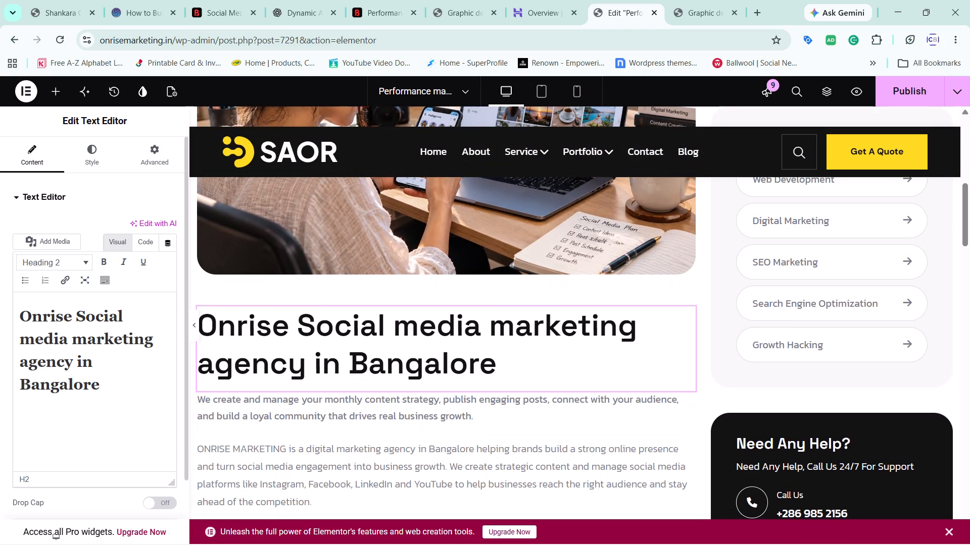
left_click(73, 316)
left_click(73, 316)
left_click_drag(24, 312, 131, 394)
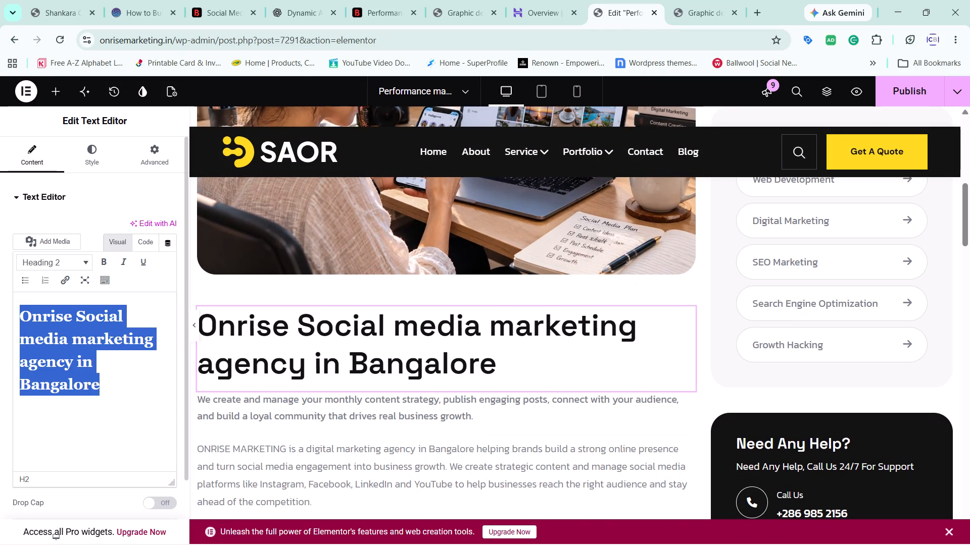
key("ctrl+v")
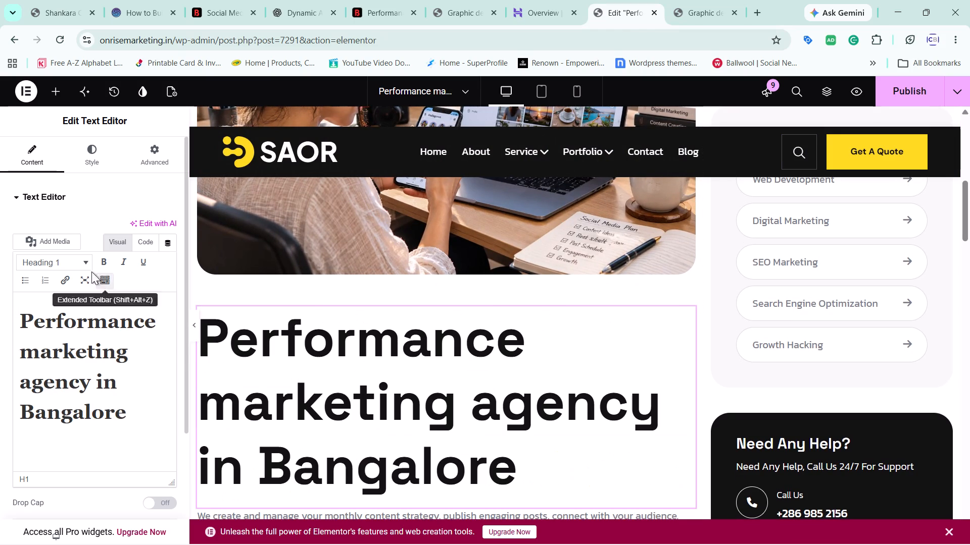
Format the pasted "Performance marketing agency in Bangalore" text as Heading 2.
left_click(69, 262)
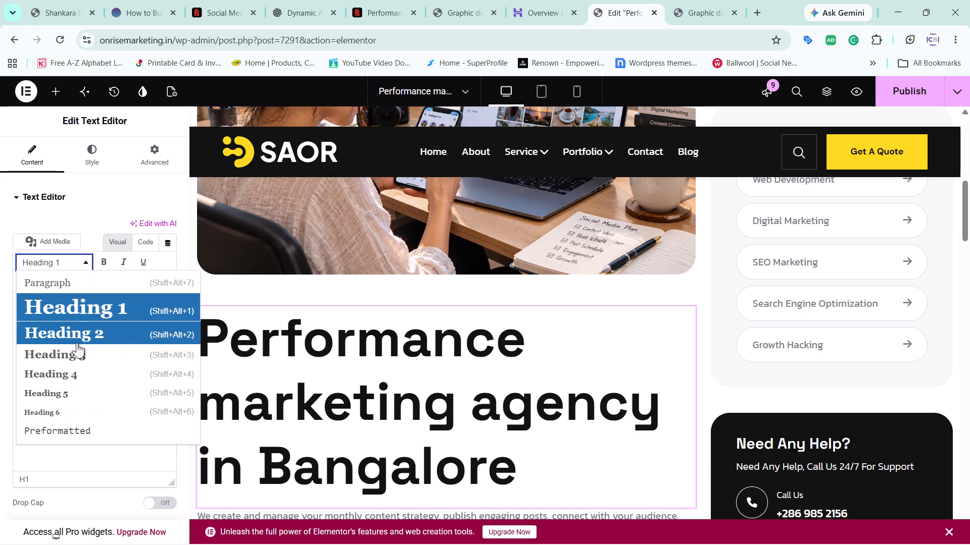
left_click(77, 348)
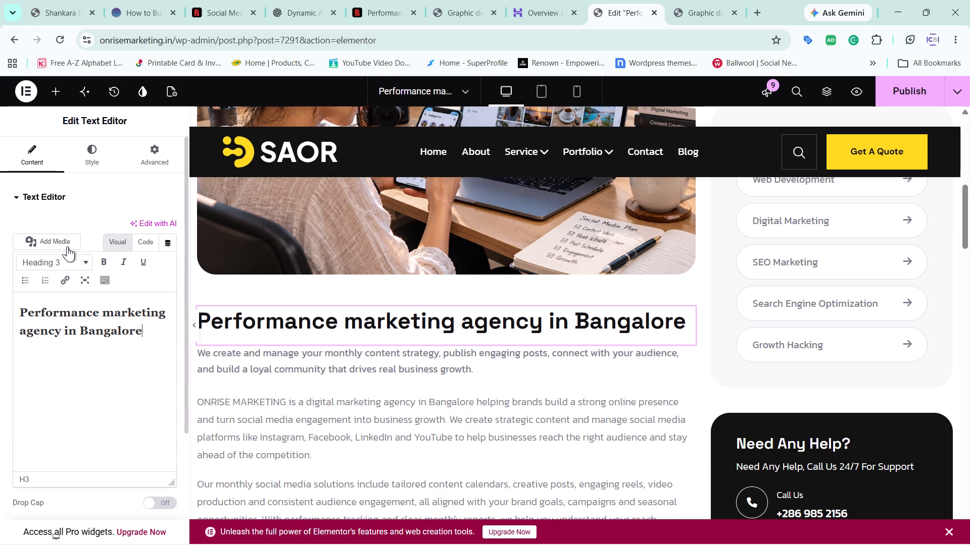
left_click(67, 258)
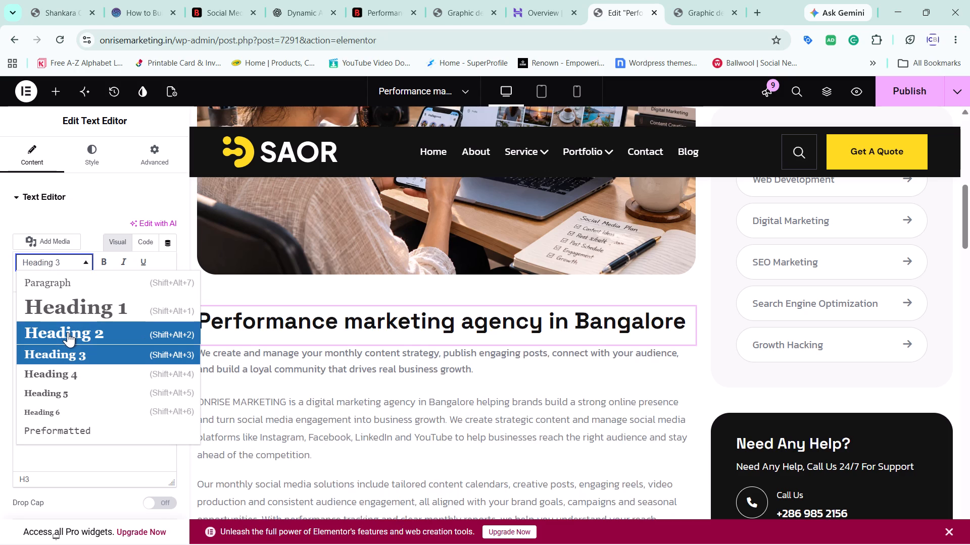
left_click(68, 332)
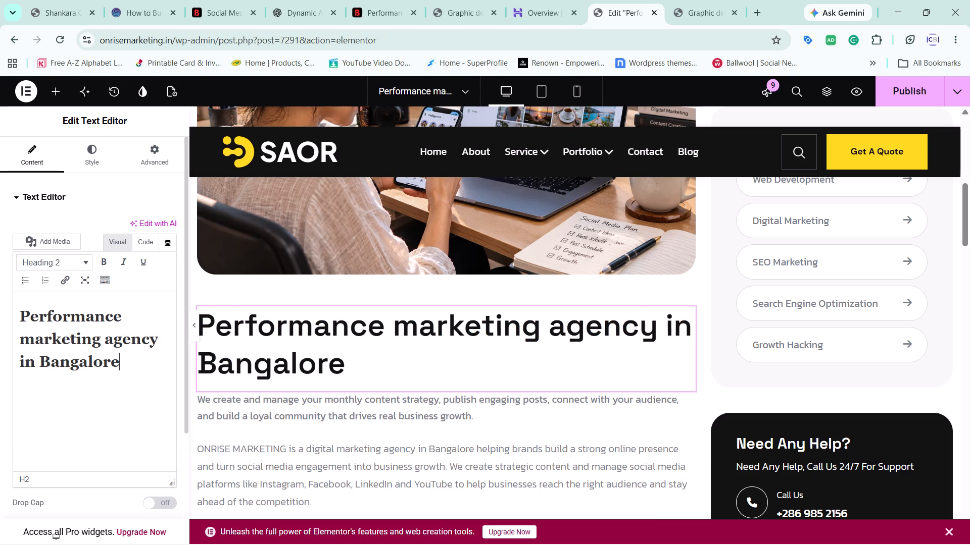
Add "Onrise" and a space before "Performance" at the start of the heading.
left_click(20, 317)
type("On")
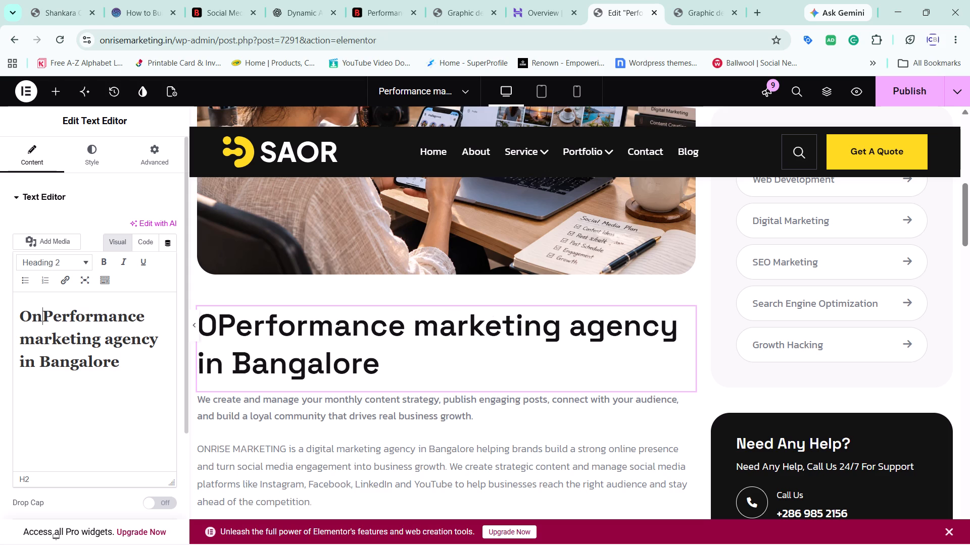
type("rise")
key("space")
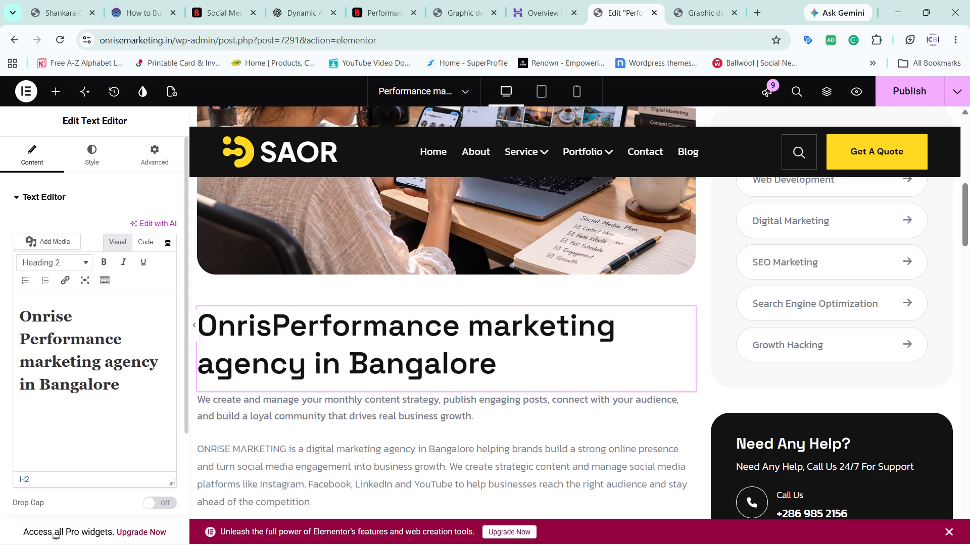
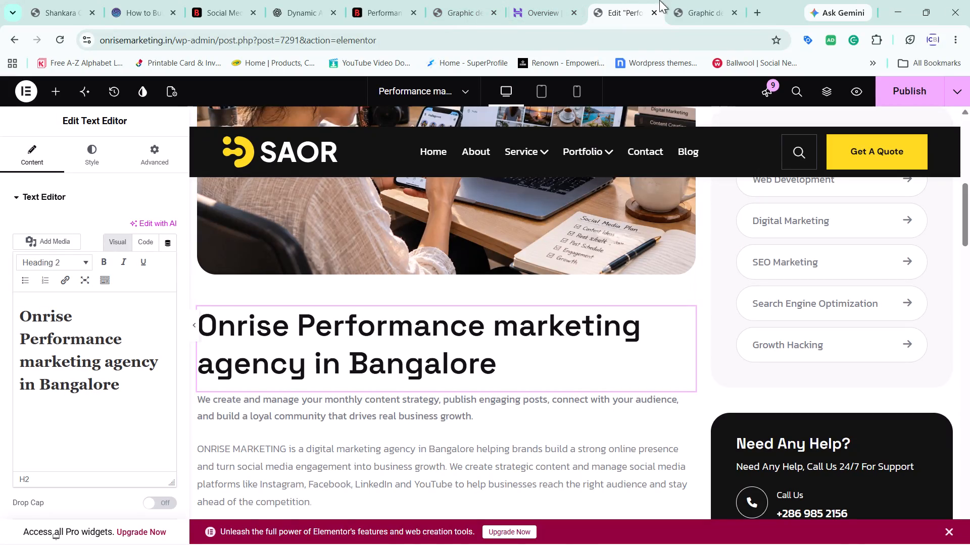
Look through the open pages and bring up the Graphic designing service page at its "What's included in our graphic designing" section.
left_click(707, 4)
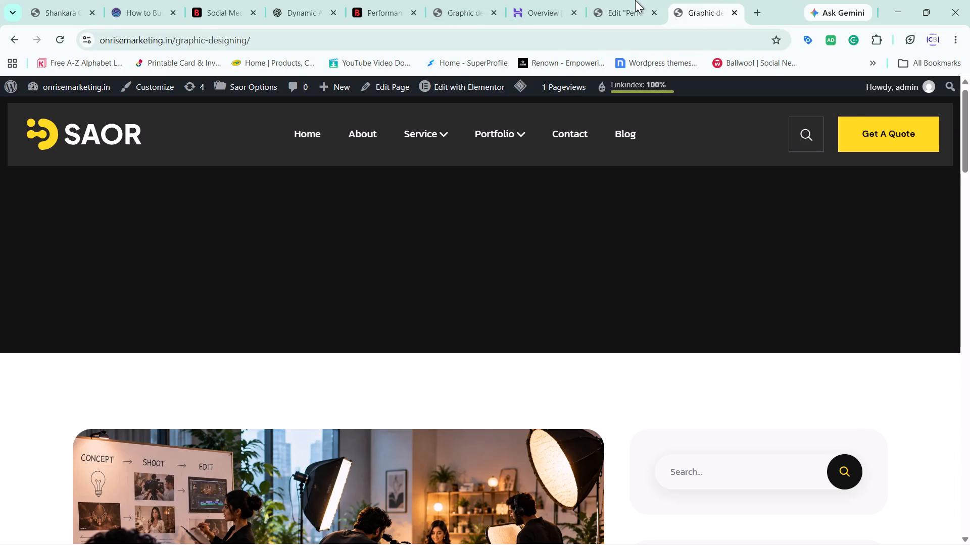
left_click(634, 0)
left_click(550, 0)
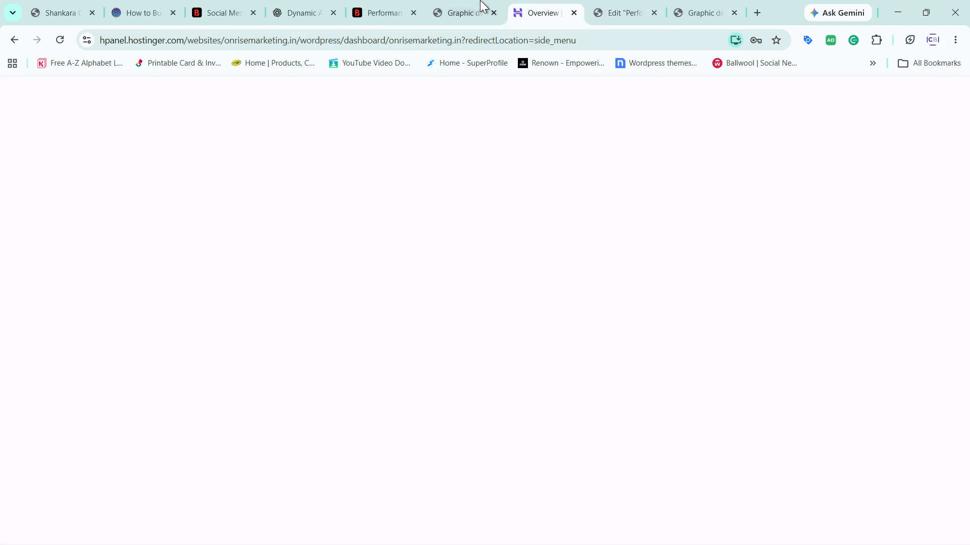
left_click(480, 0)
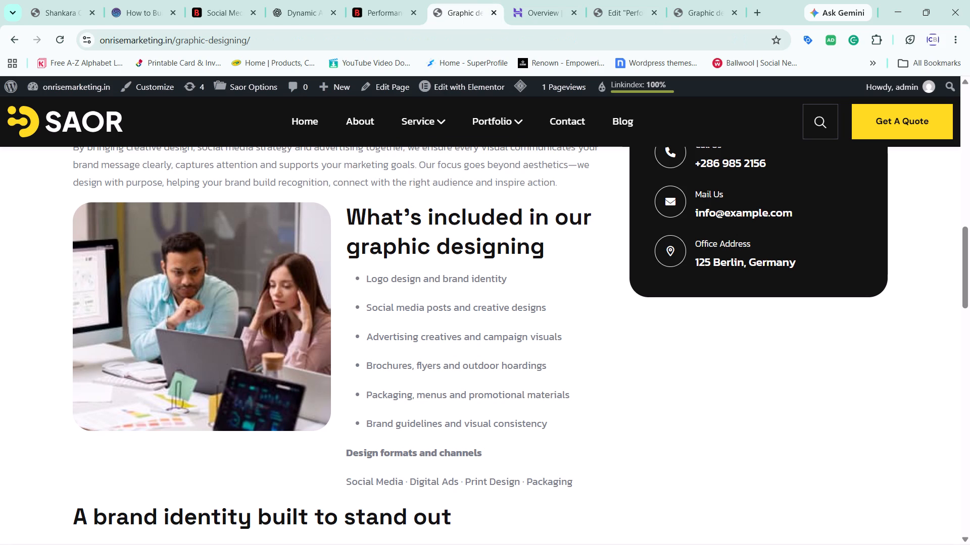
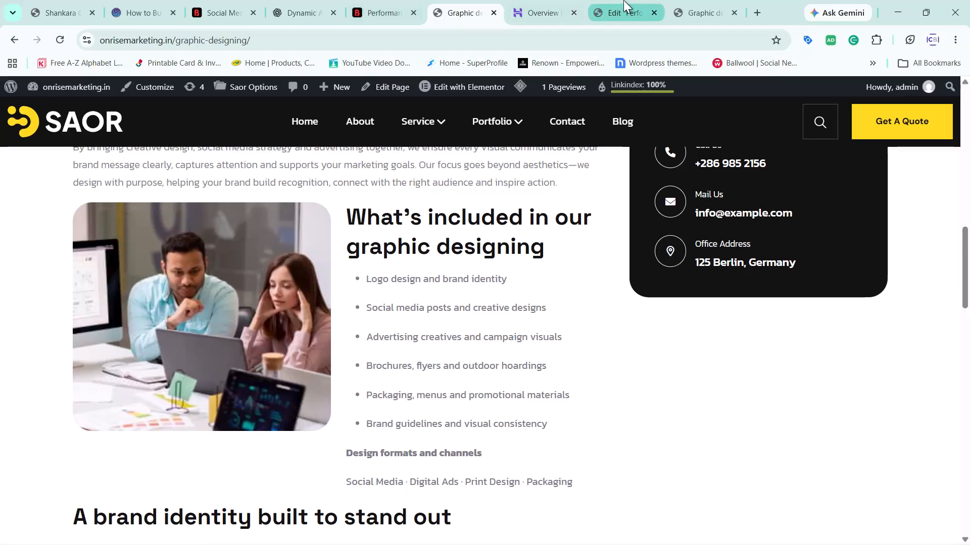
Switch back to the Performance marketing page open in the Elementor editor.
left_click(623, 0)
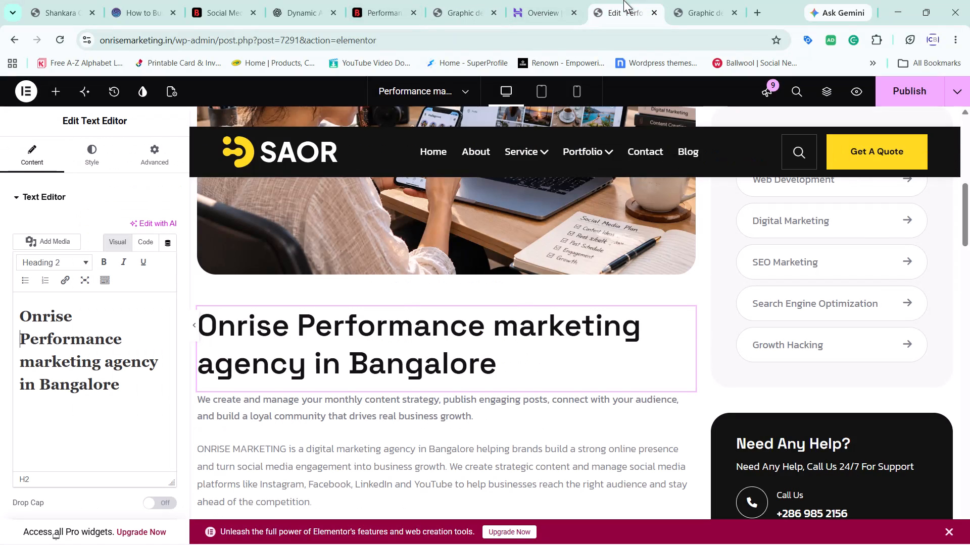
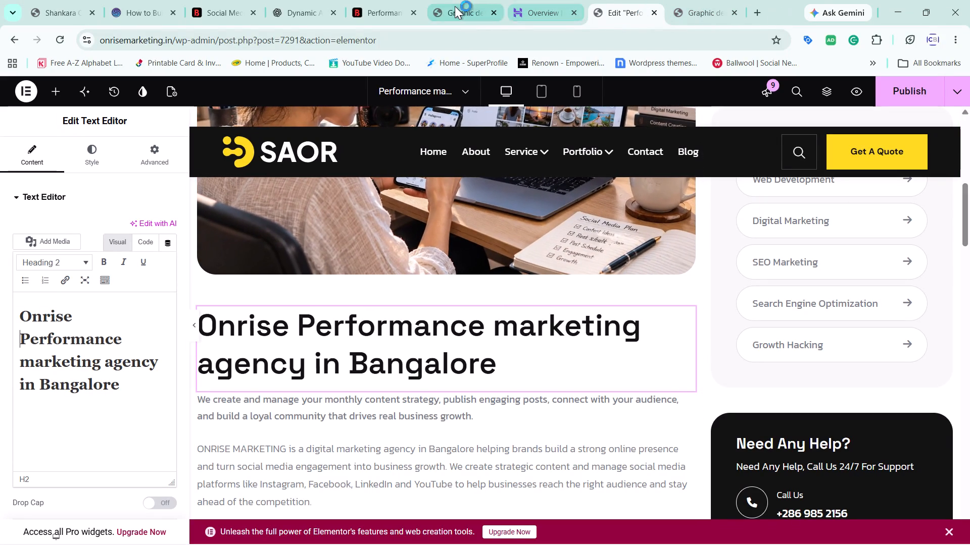
Replace the paragraph under the Onrise Performance marketing heading with the reference page's "Google and Meta ad campaigns…" intro text.
left_click(408, 0)
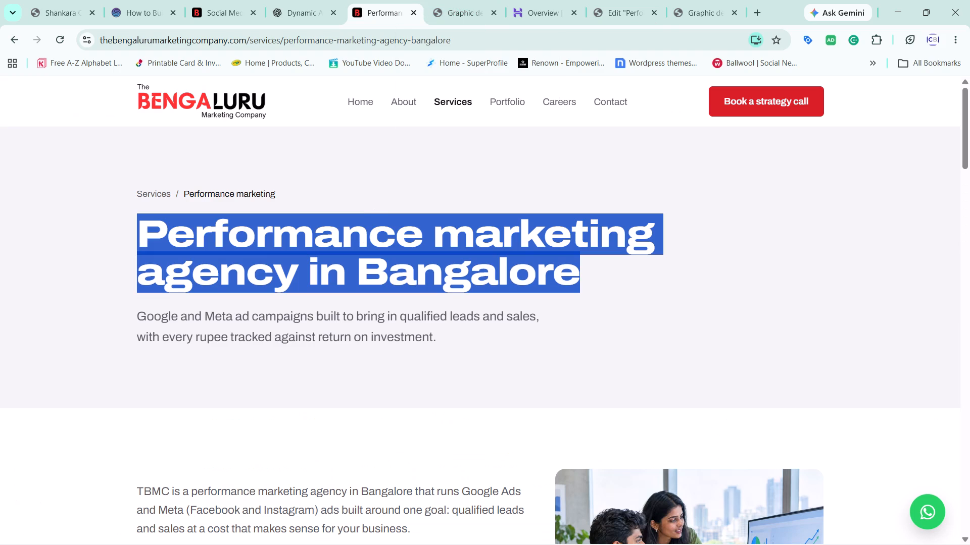
left_click_drag(126, 315, 498, 351)
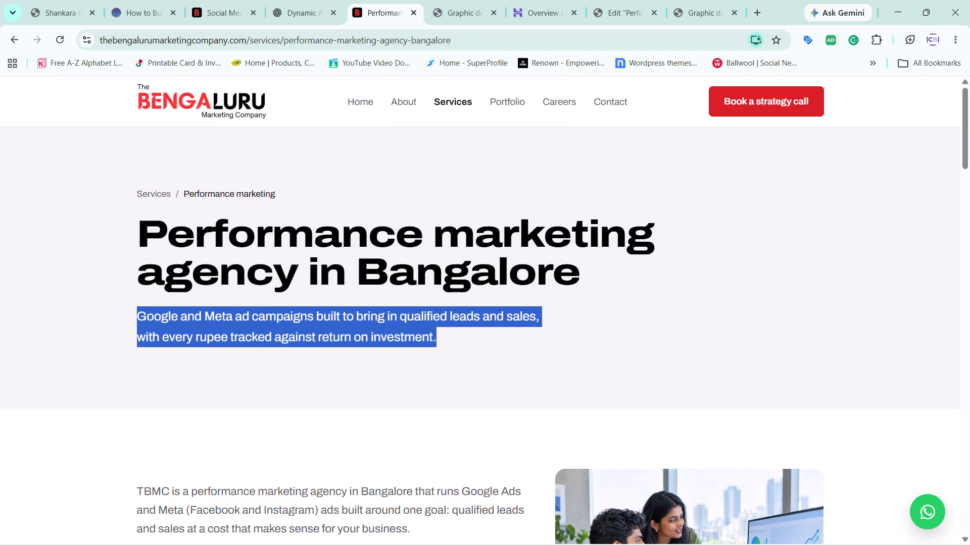
key("ctrl+c")
left_click(723, 0)
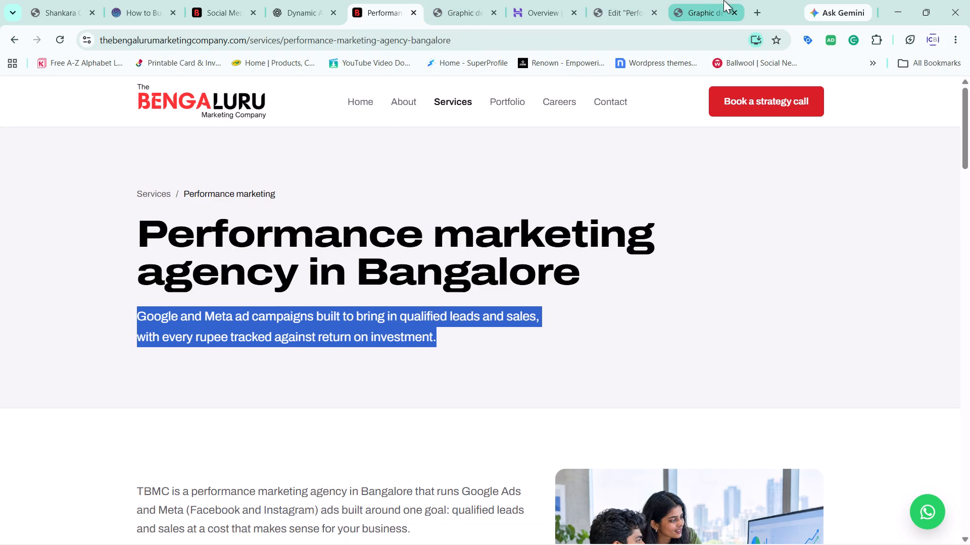
left_click(641, 0)
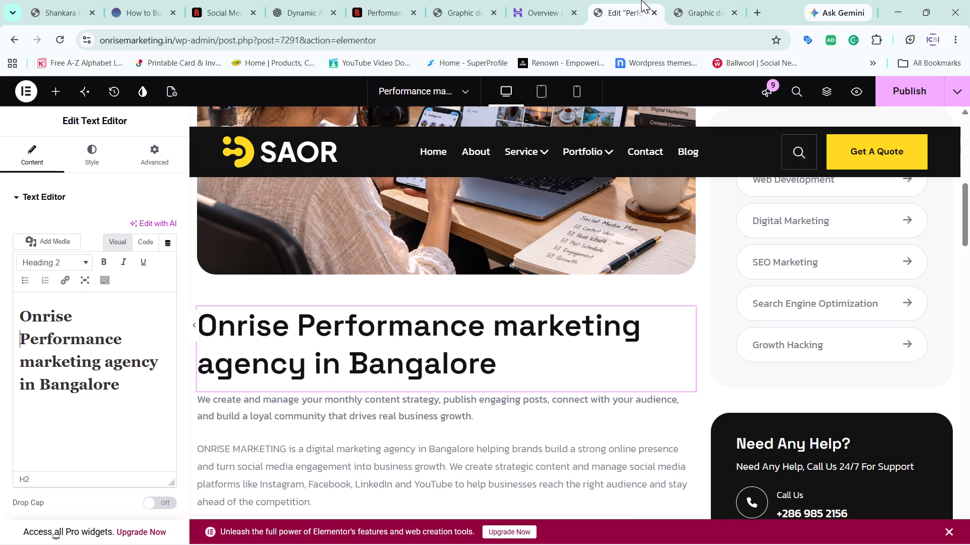
left_click(283, 397)
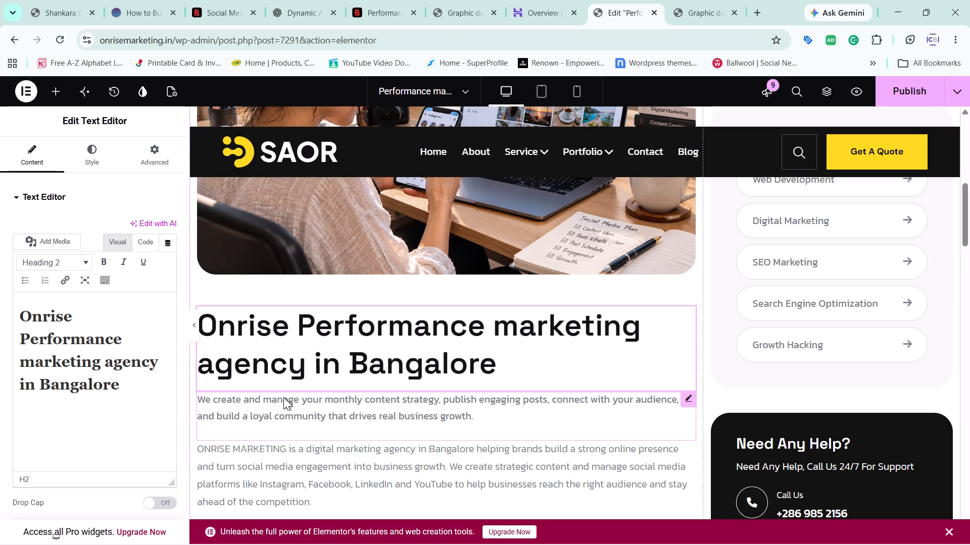
triple_click(114, 307)
left_click(114, 307)
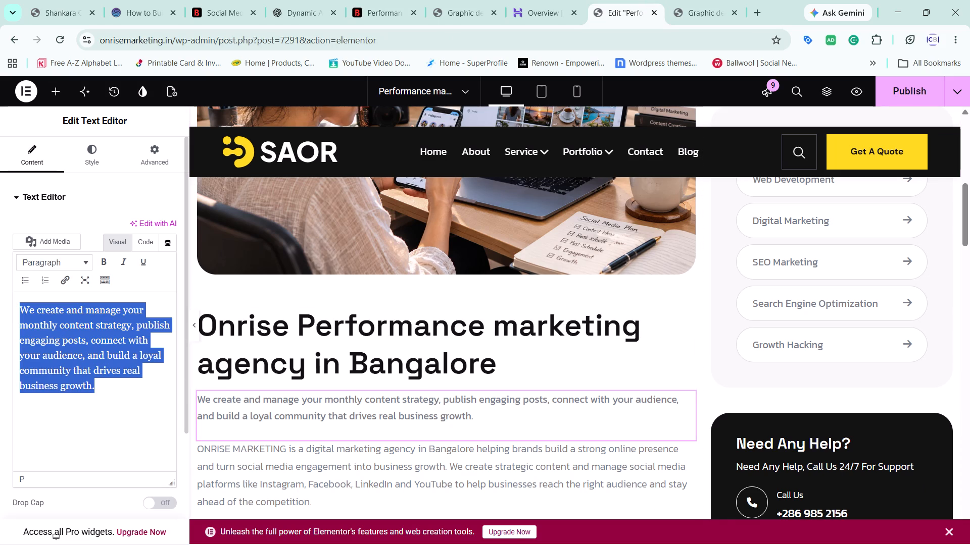
key("ctrl+v")
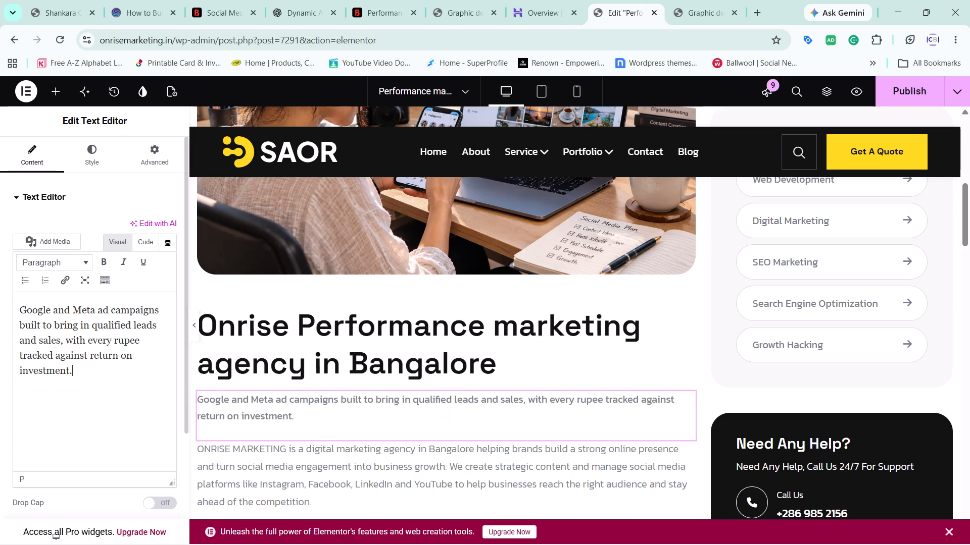
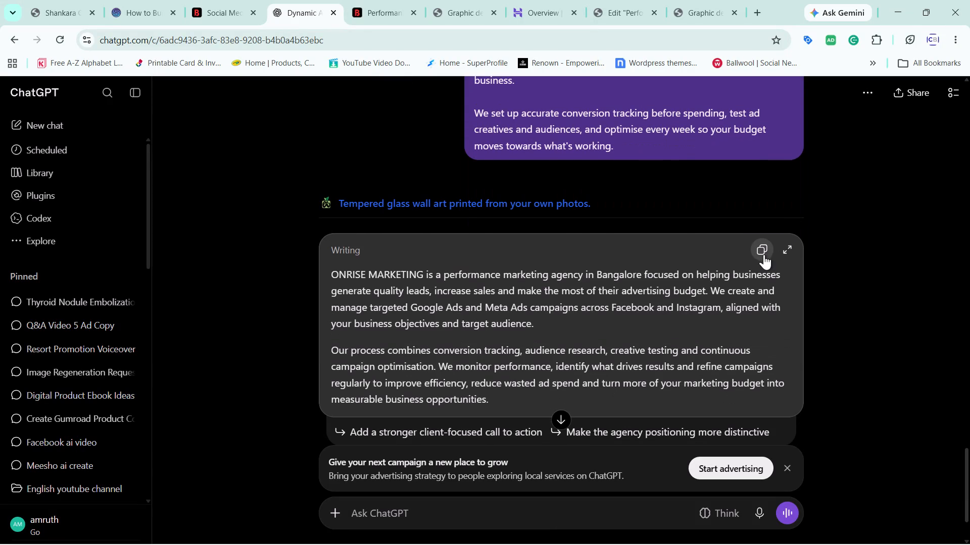
left_click(764, 251)
left_click(700, 0)
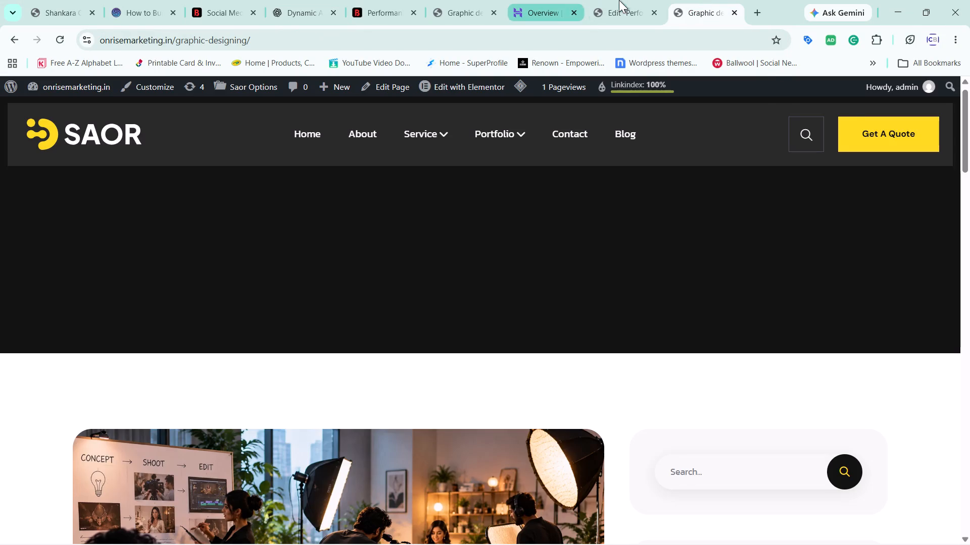
left_click(619, 0)
scroll(260, 428, "down", 1)
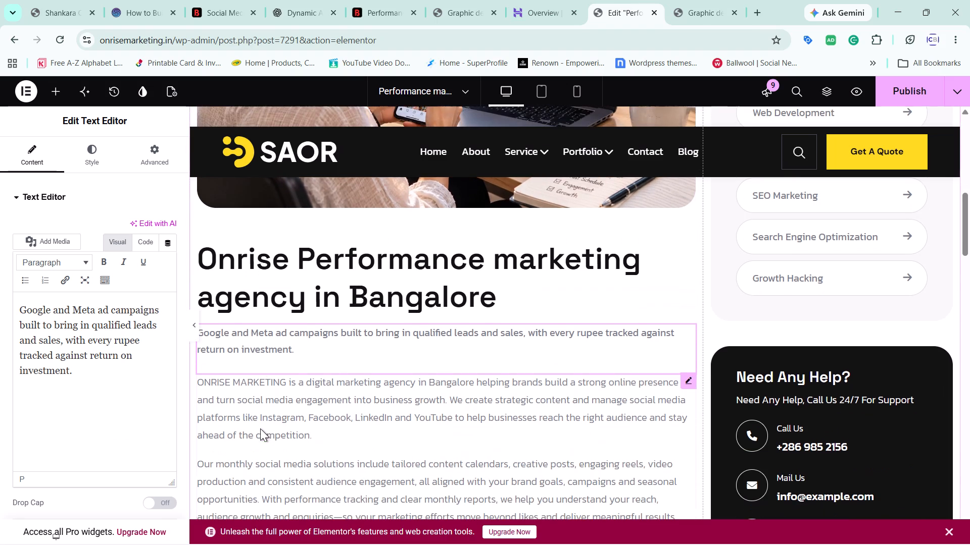
left_click(260, 424)
triple_click(136, 402)
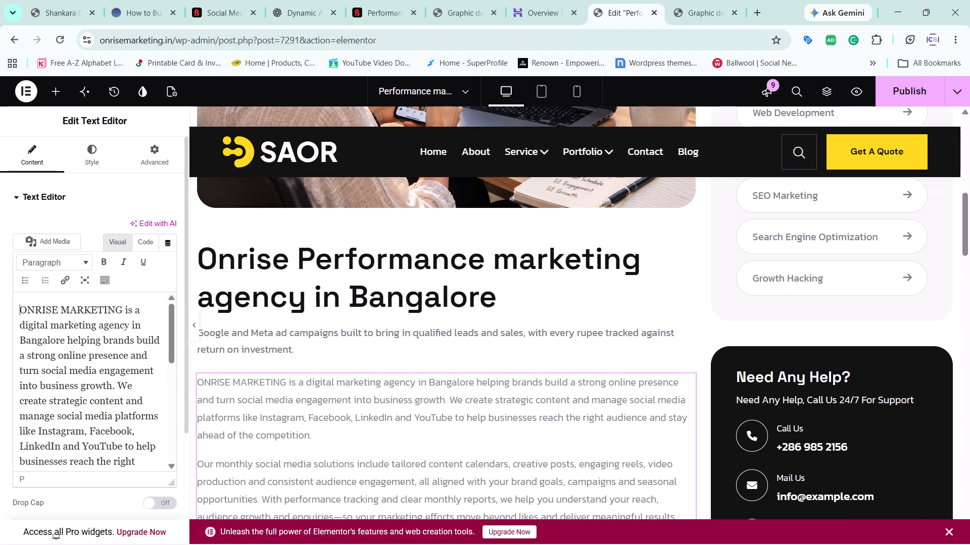
key("ctrl+v")
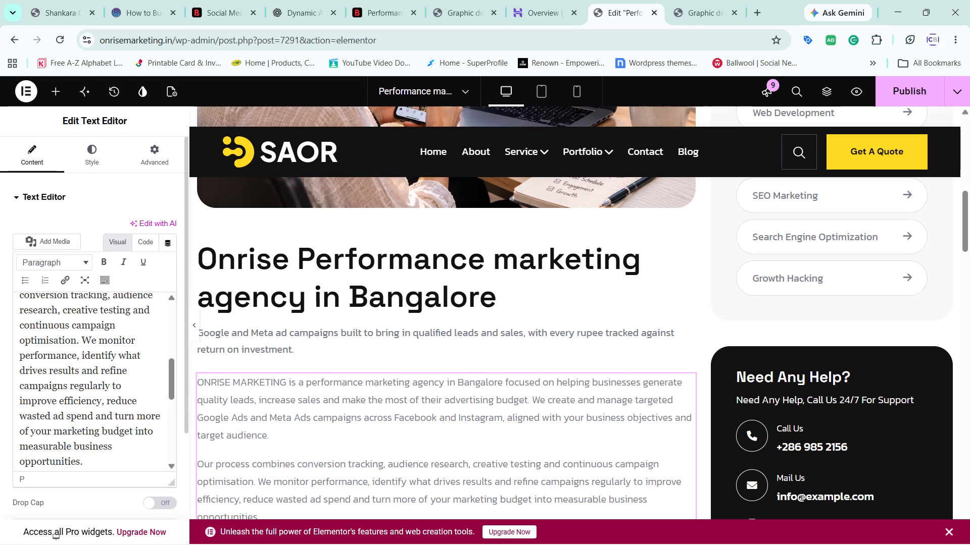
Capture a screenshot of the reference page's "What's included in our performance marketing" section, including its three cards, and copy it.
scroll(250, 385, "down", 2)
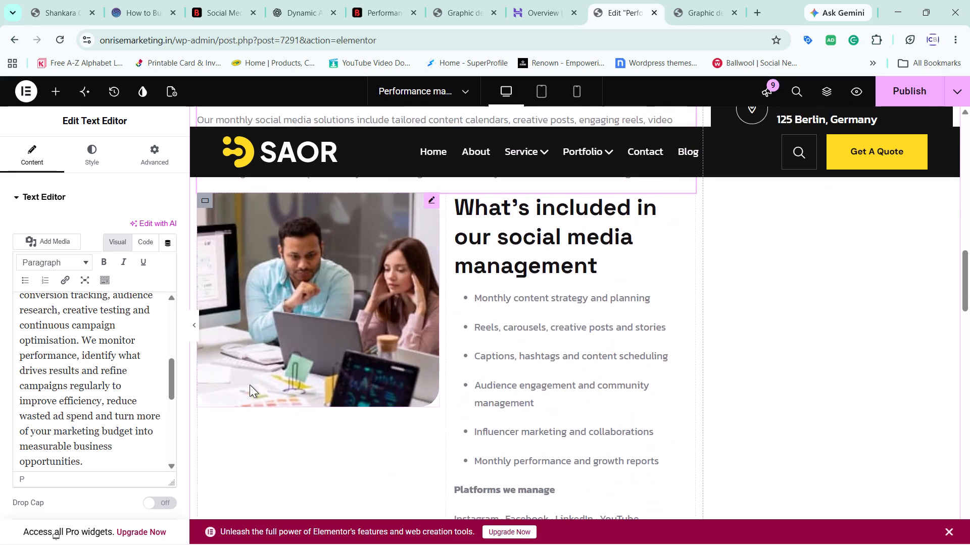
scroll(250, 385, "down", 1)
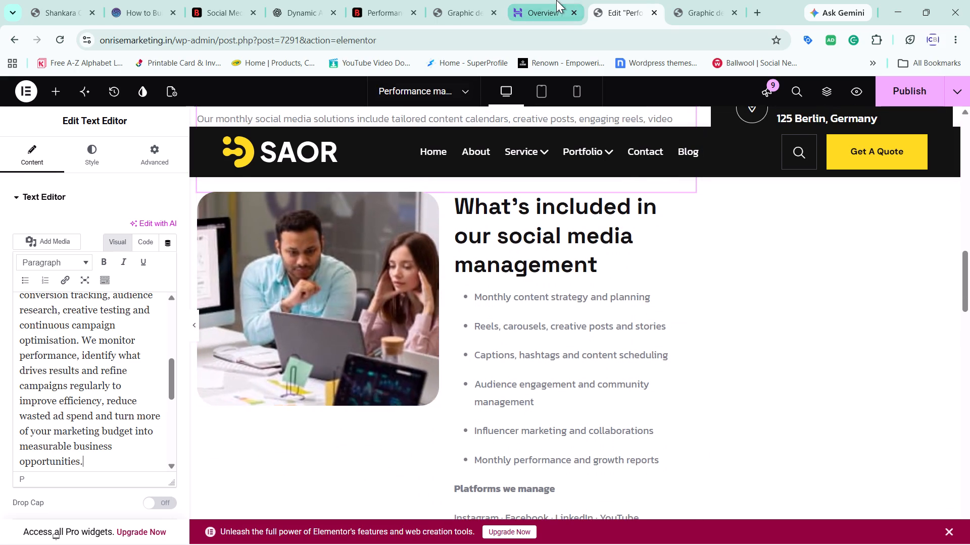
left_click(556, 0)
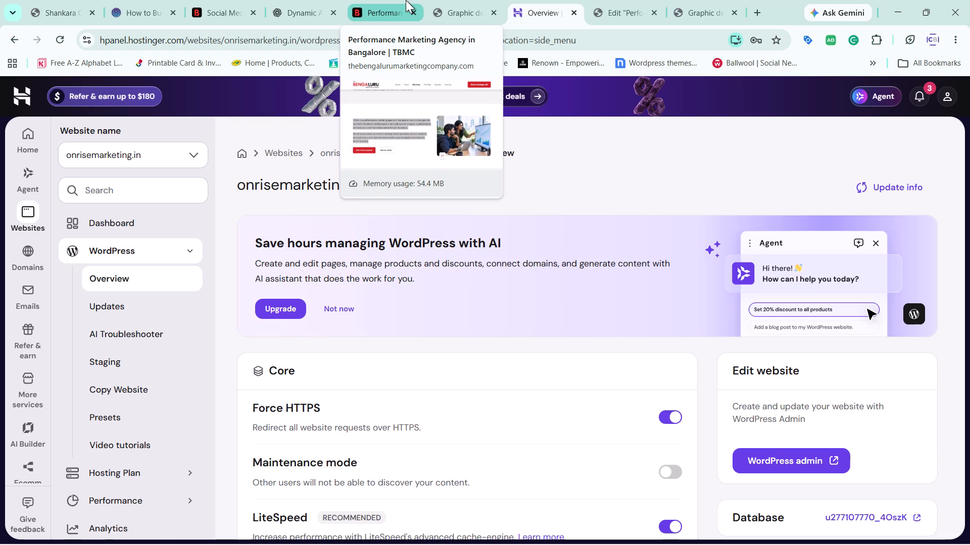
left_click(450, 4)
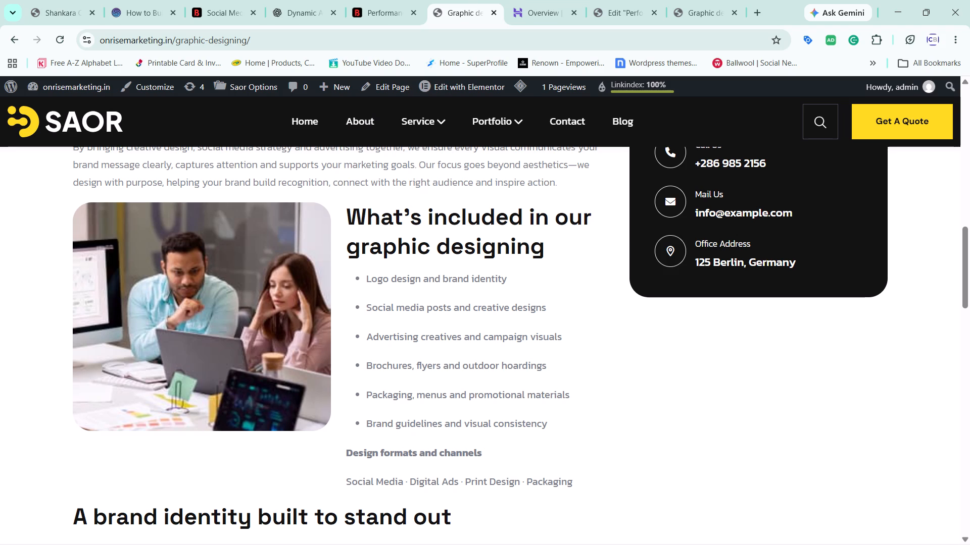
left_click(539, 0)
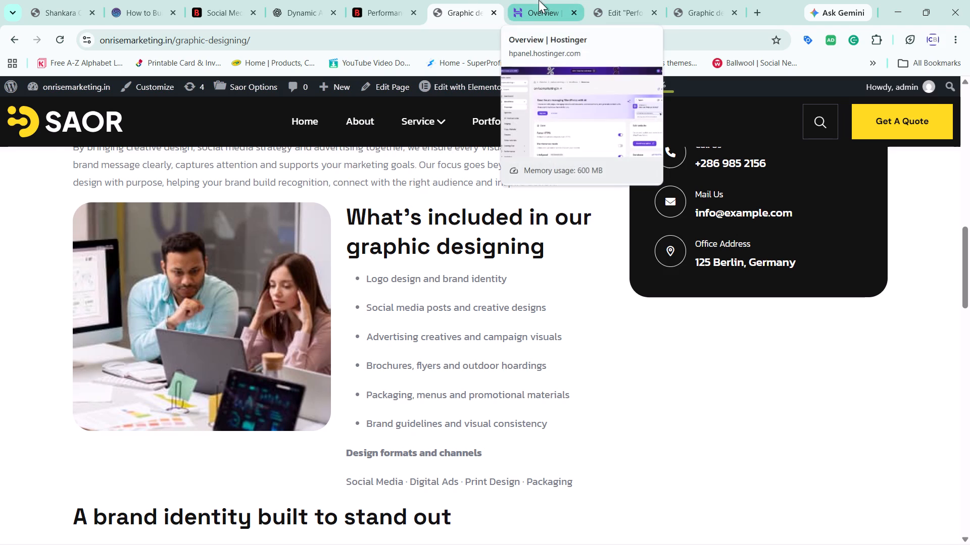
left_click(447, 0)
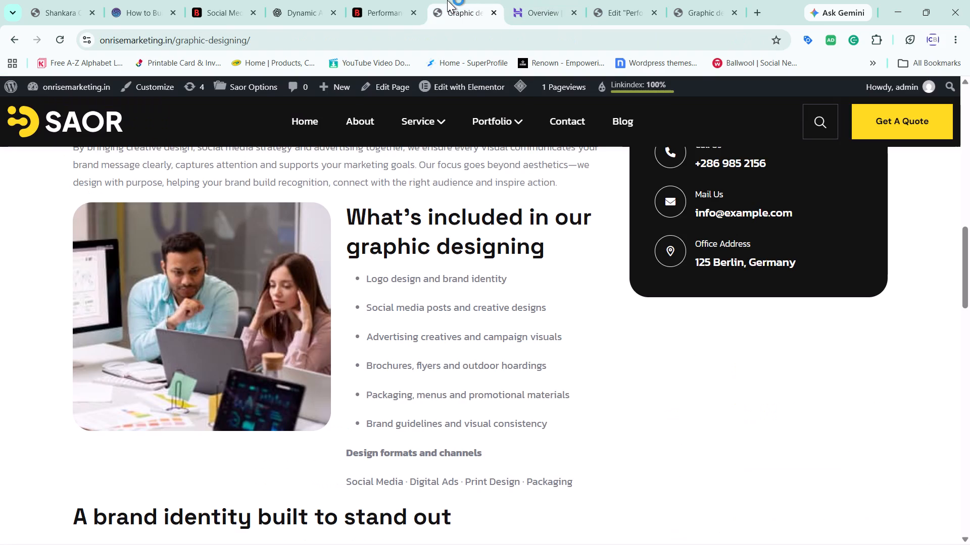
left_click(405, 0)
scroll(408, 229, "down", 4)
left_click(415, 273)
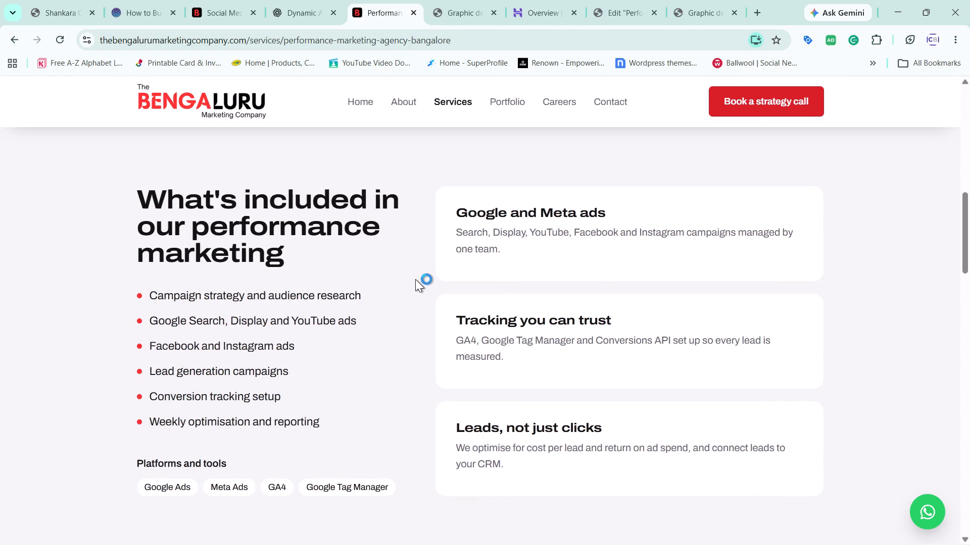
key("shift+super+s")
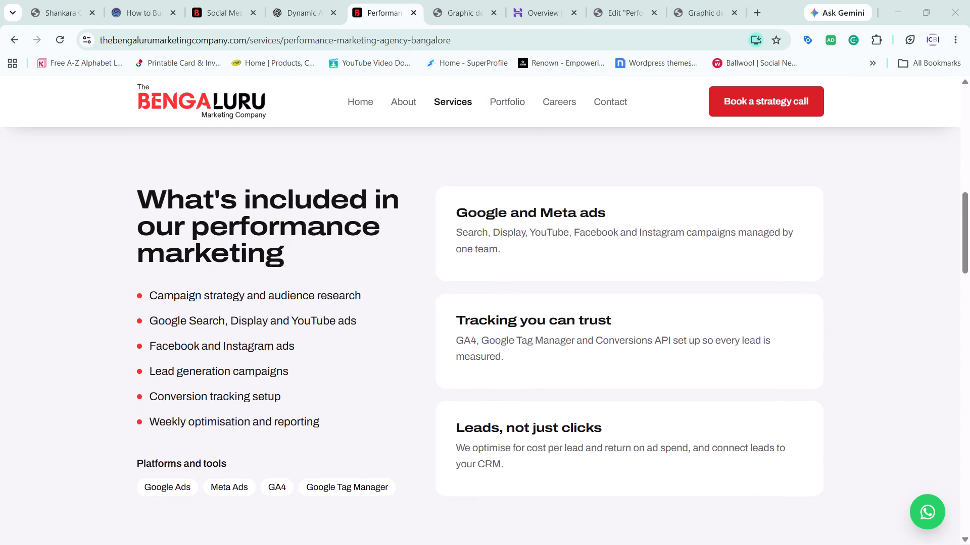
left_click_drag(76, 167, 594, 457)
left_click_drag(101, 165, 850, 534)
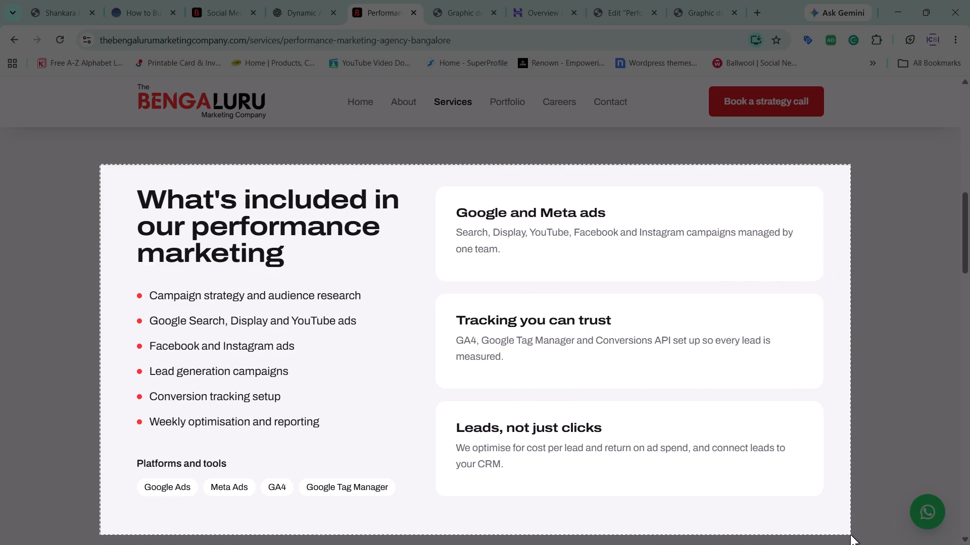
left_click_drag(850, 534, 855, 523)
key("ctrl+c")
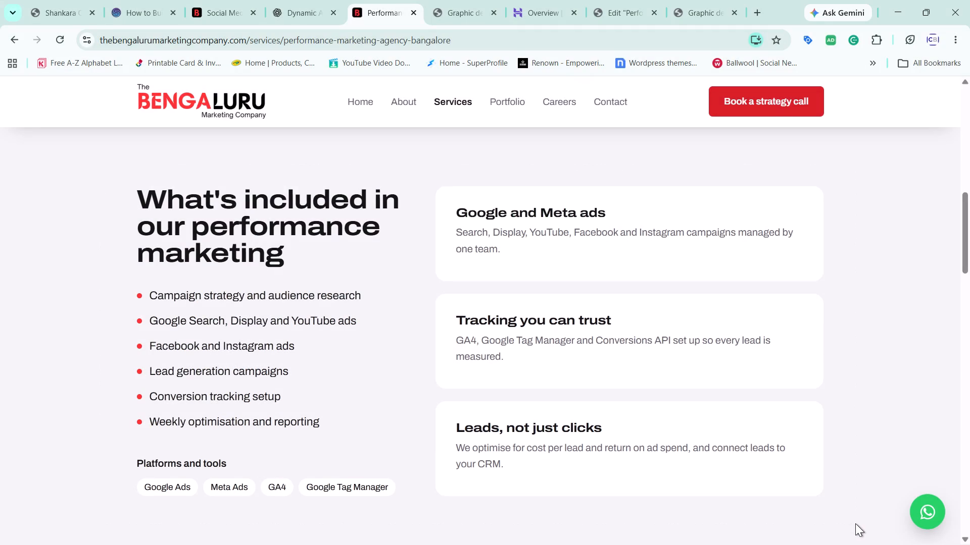
Try to replace the "What's included in our social media management" heading in Elementor with the copied content.
left_click(605, 0)
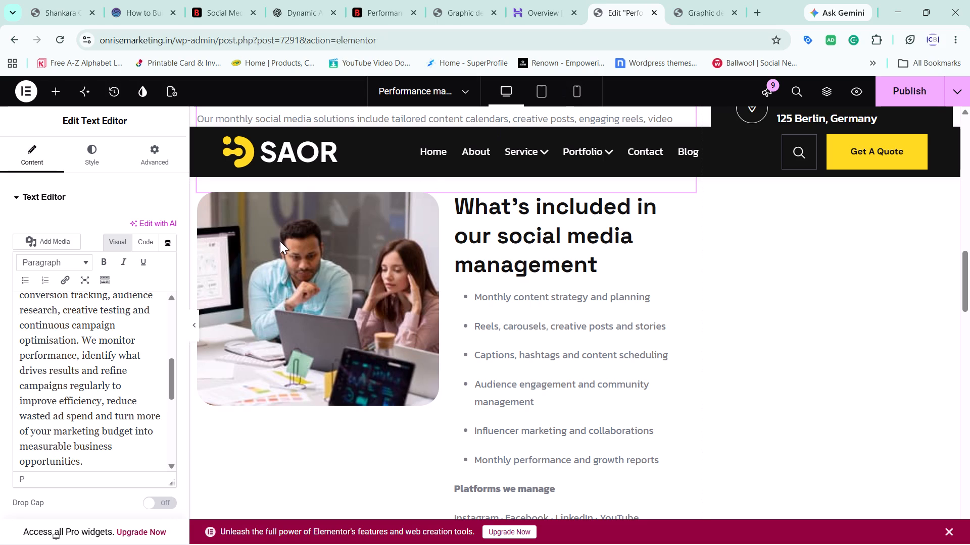
left_click(534, 236)
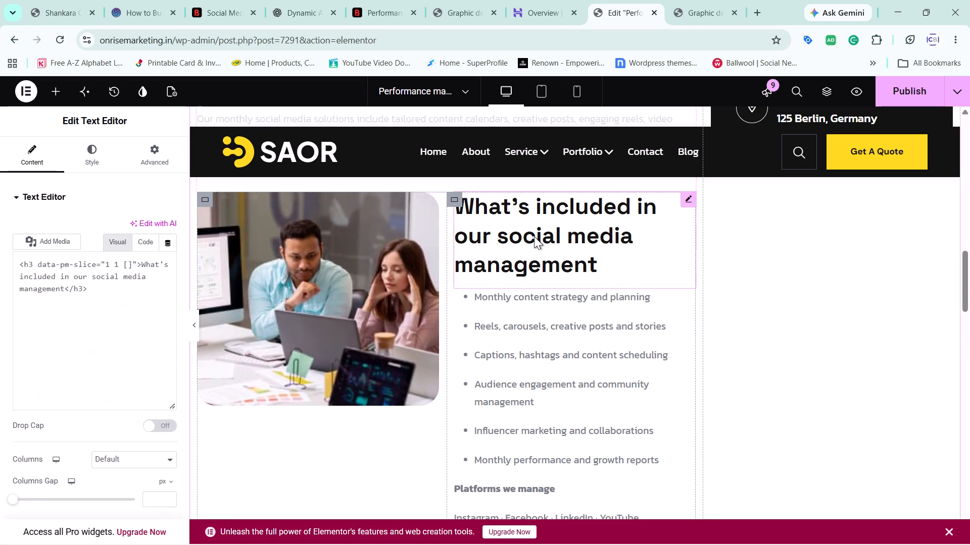
triple_click(77, 338)
left_click(77, 338)
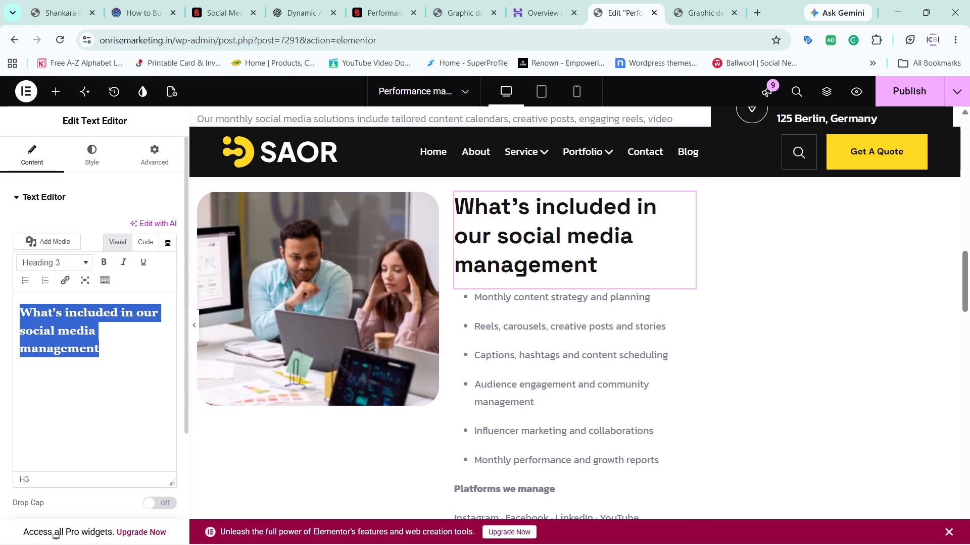
key("ctrl+v")
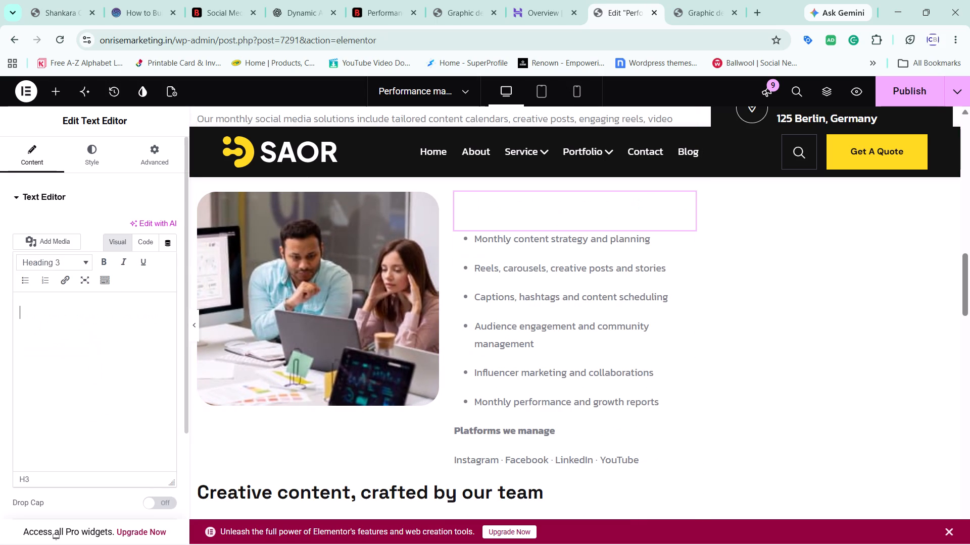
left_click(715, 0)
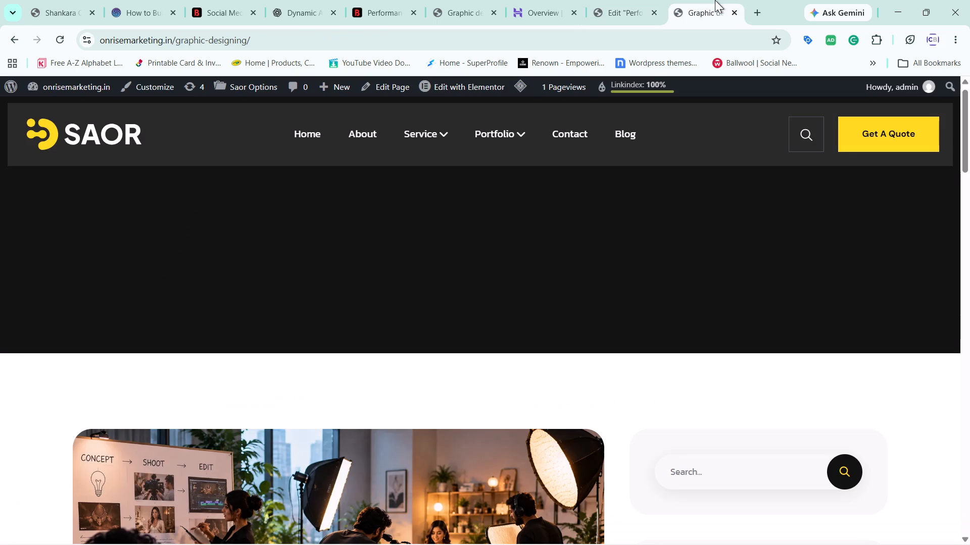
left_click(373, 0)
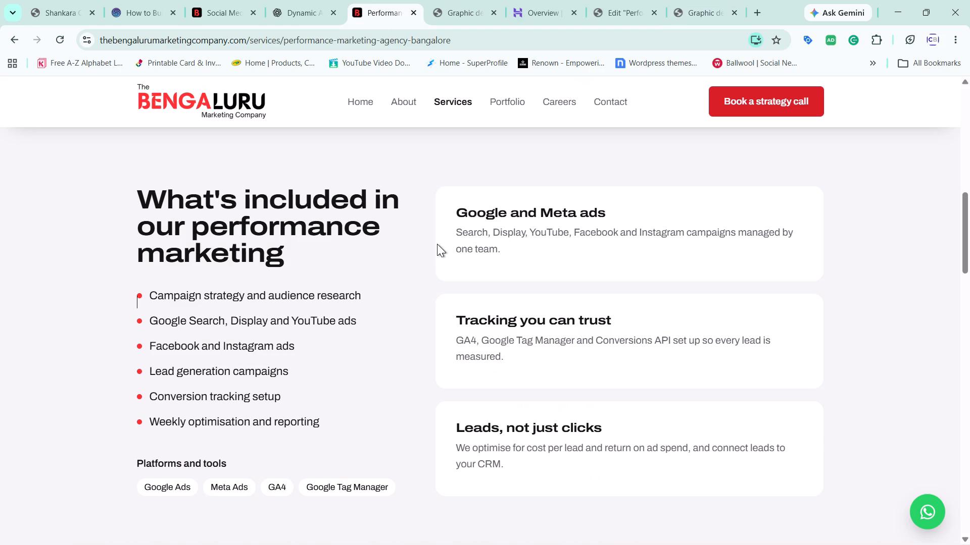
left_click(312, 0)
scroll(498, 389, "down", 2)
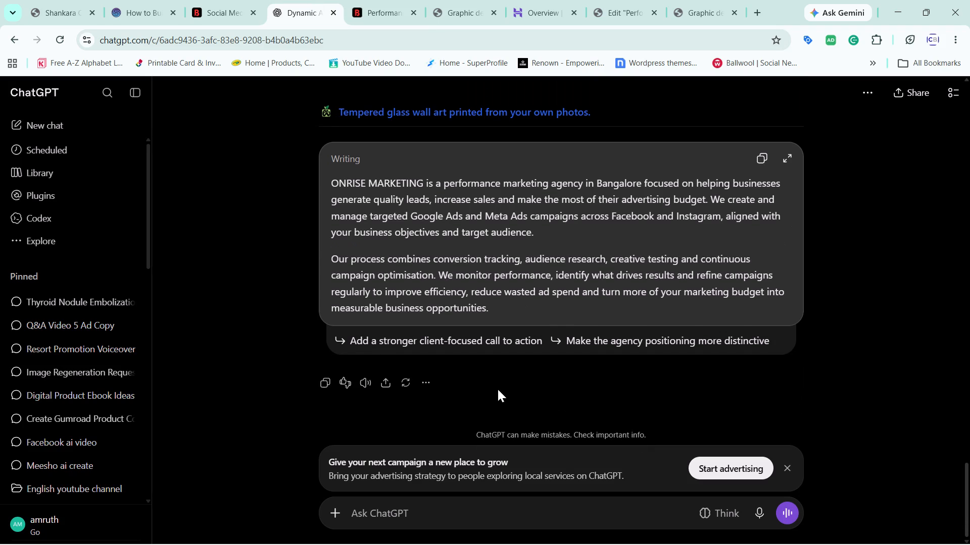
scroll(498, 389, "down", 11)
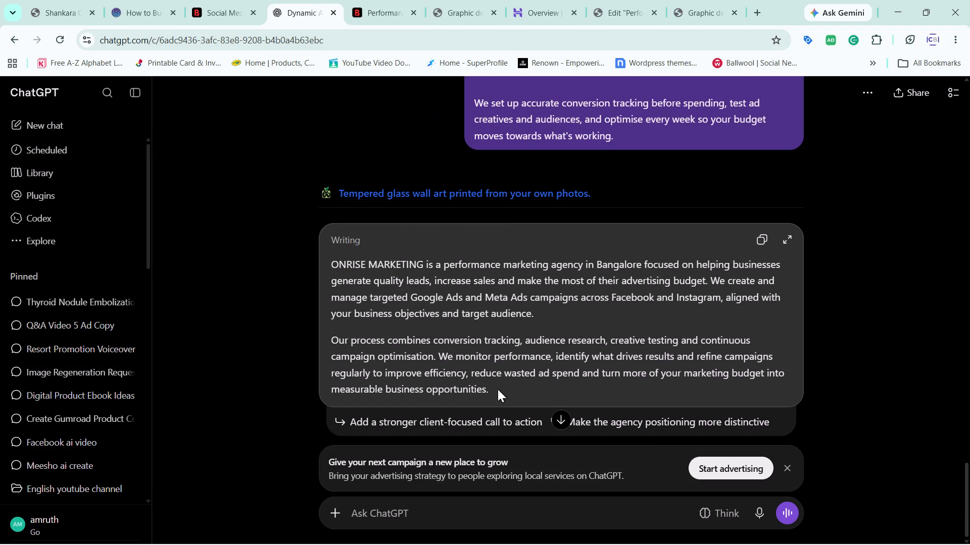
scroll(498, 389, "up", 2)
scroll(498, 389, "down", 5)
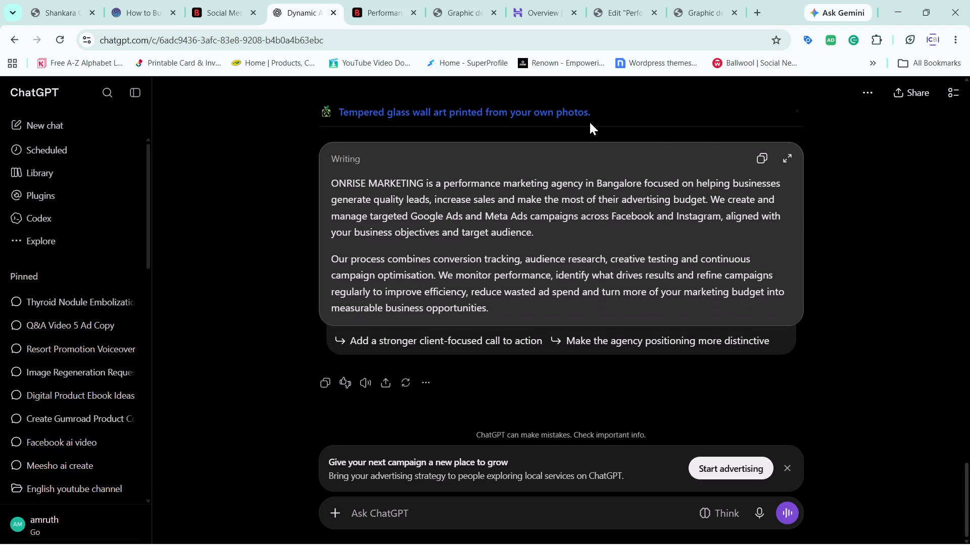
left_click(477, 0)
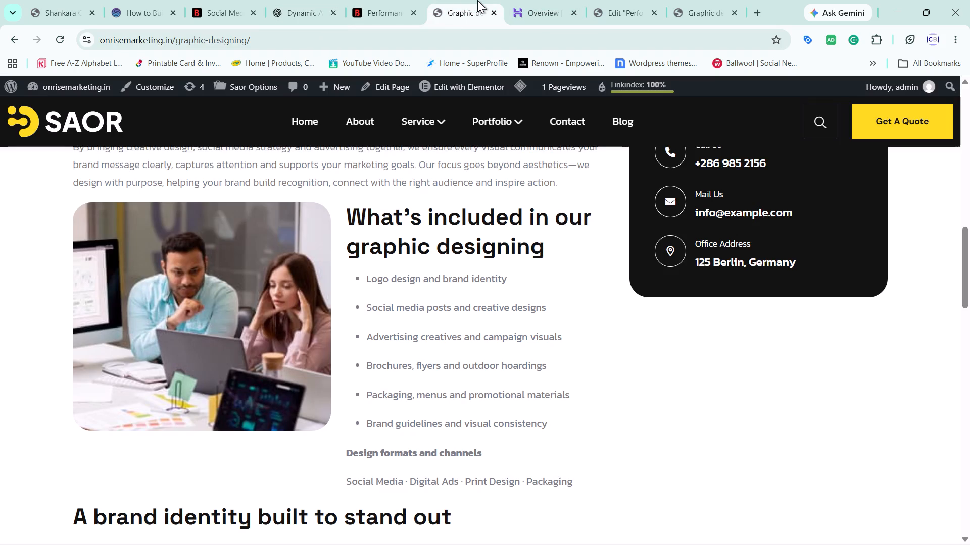
Capture a new screenshot of the reference page's "What's included in our performance marketing" section with its list and three cards, and copy it.
left_click(364, 0)
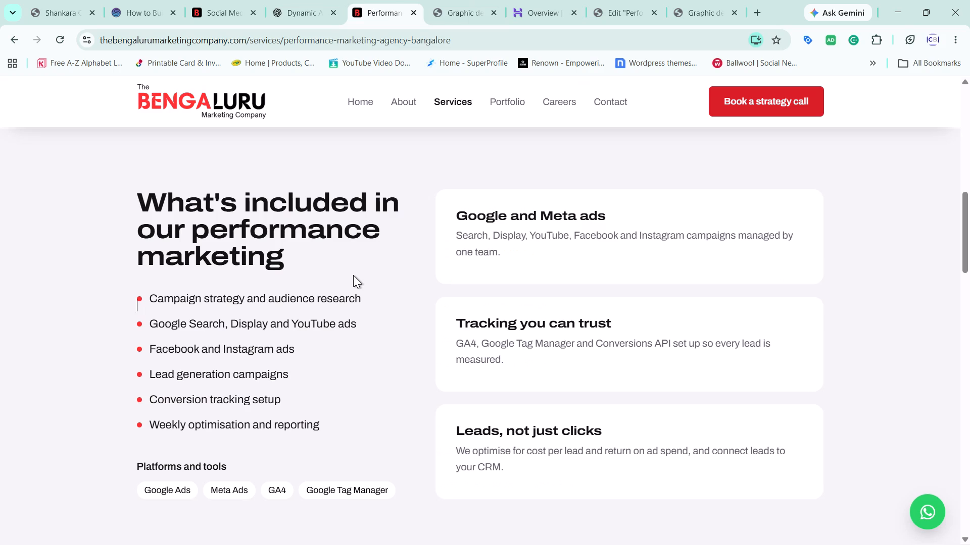
key("shift+super+s")
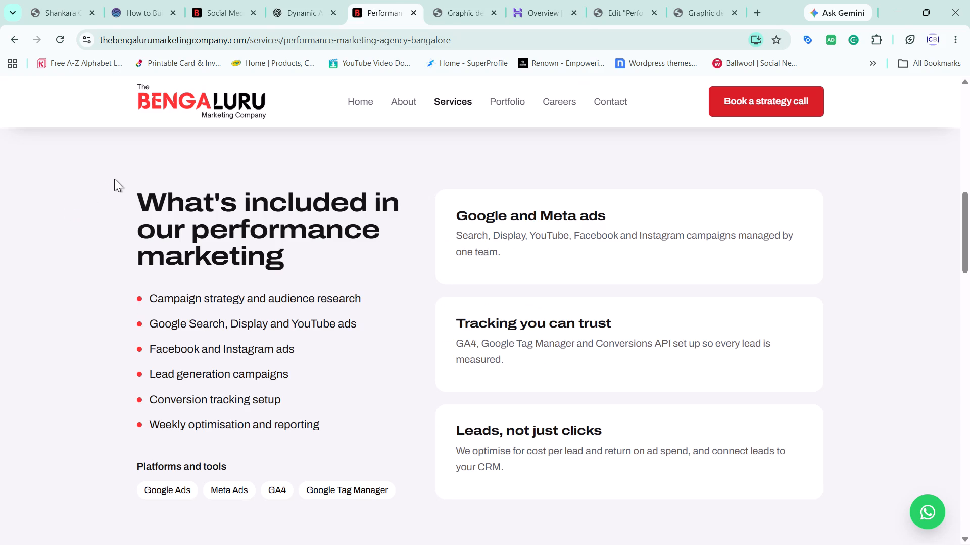
left_click_drag(114, 179, 908, 544)
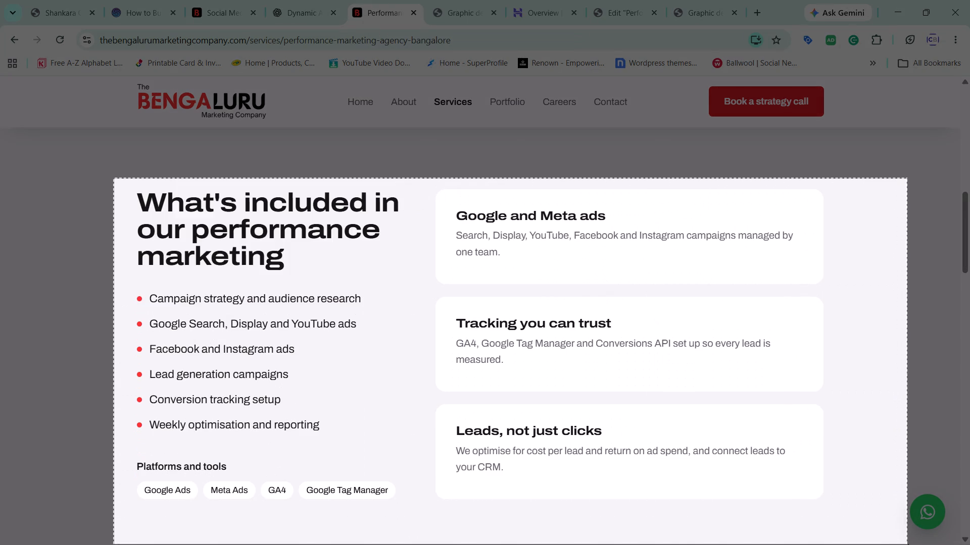
left_click_drag(908, 544, 894, 532)
key("ctrl+c")
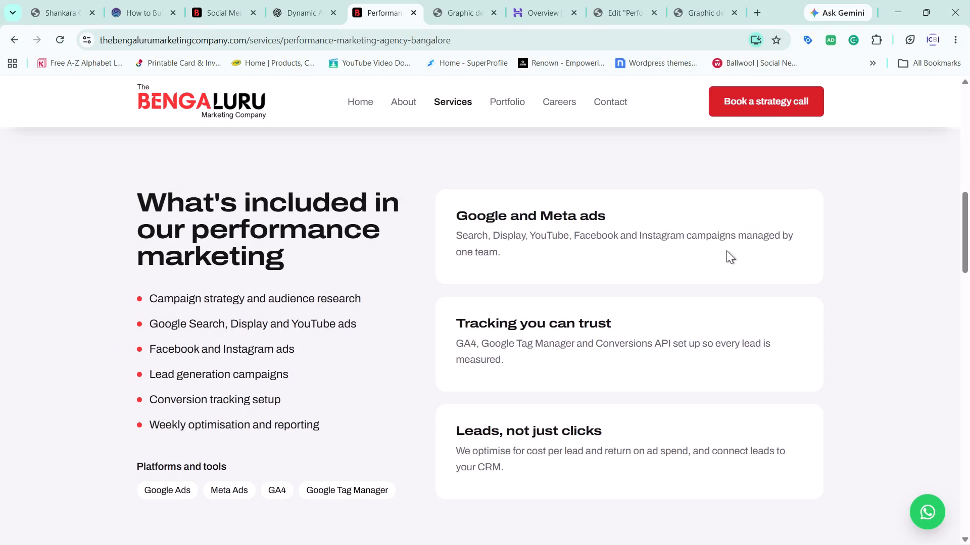
left_click(457, 0)
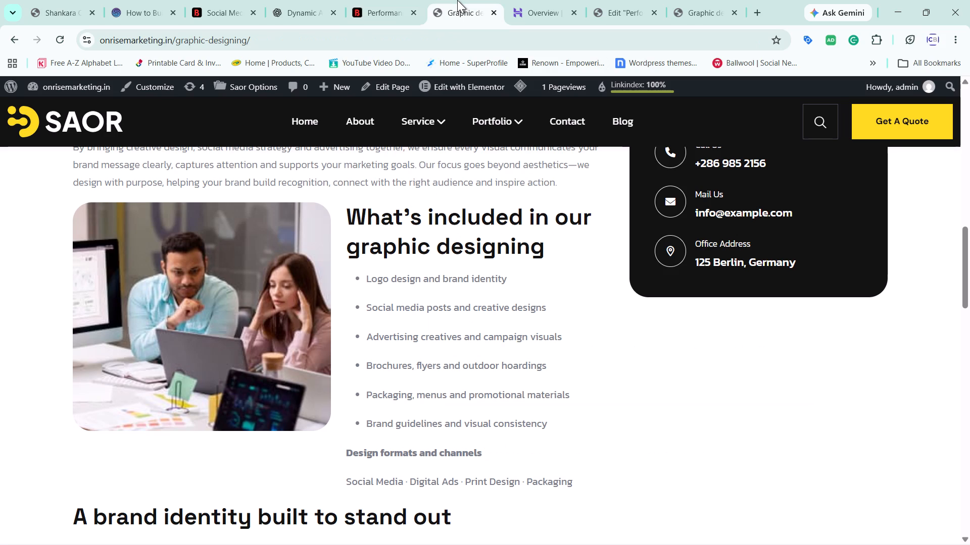
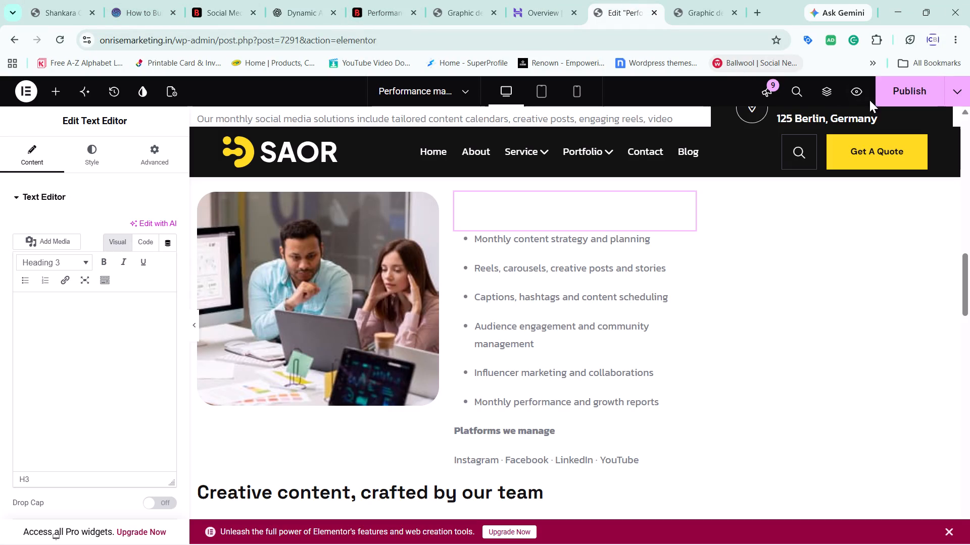
left_click(876, 93)
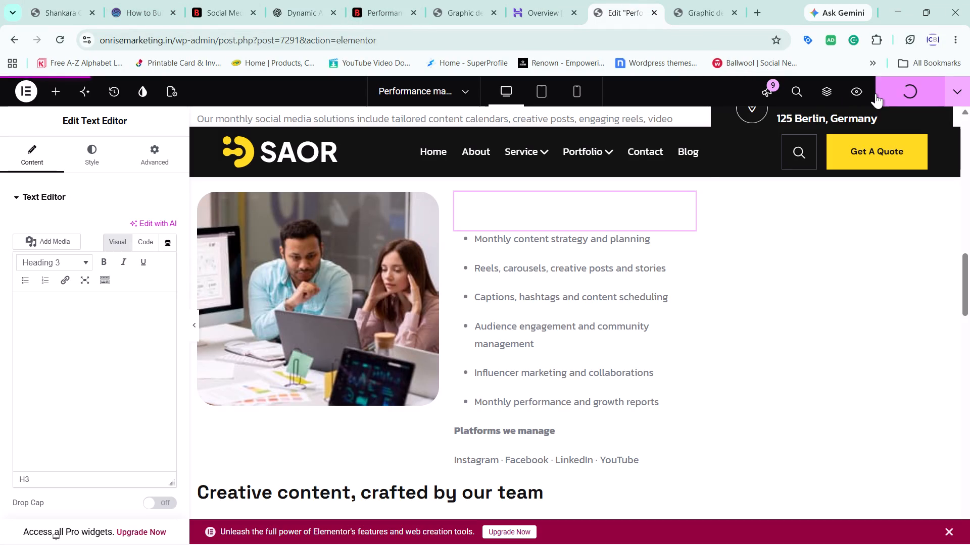